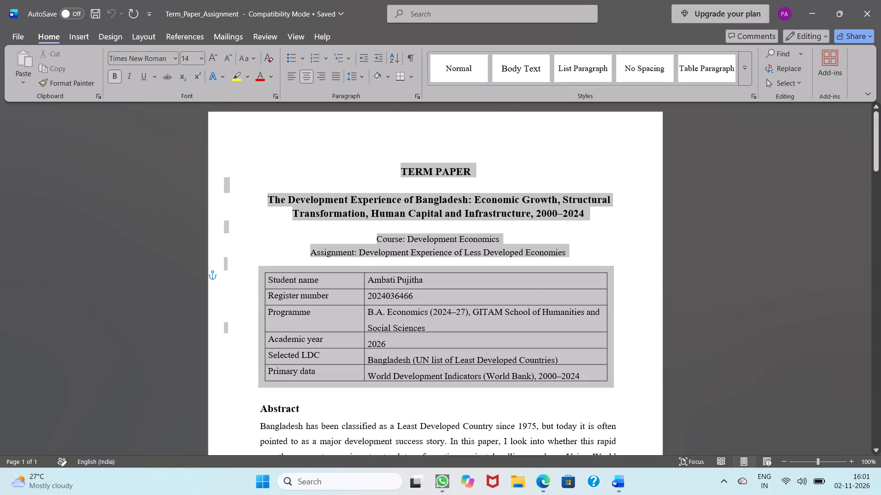
Delete the selected term paper title block and student details table above the Abstract heading.
drag(420, 311, 421, 311)
key(BackSpace)
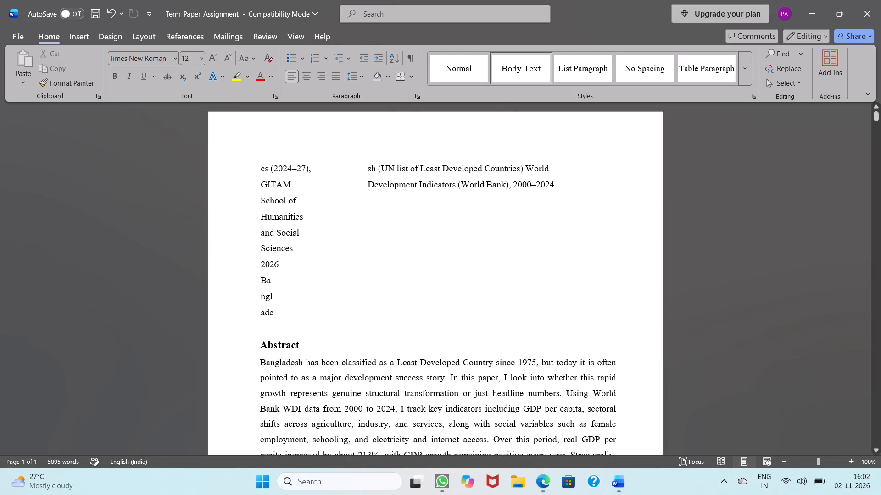
Turn on AutoSave for the document by uploading it to OneDrive - Personal.
click(64, 13)
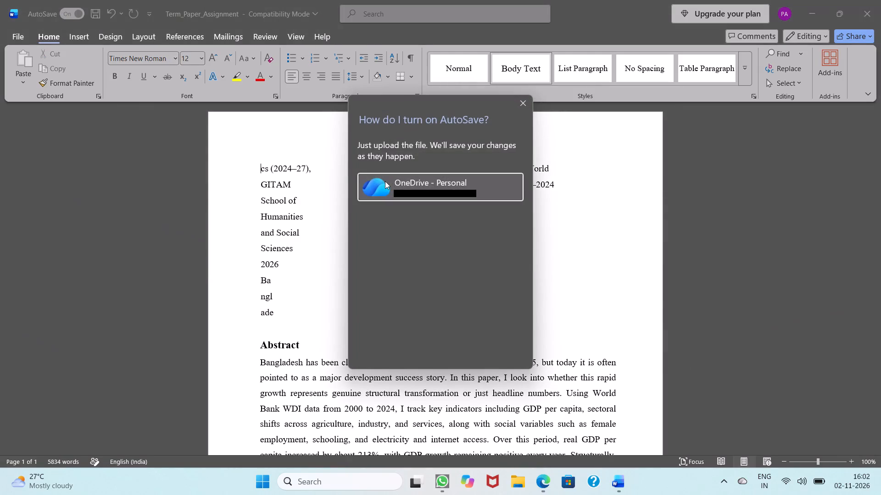
click(385, 181)
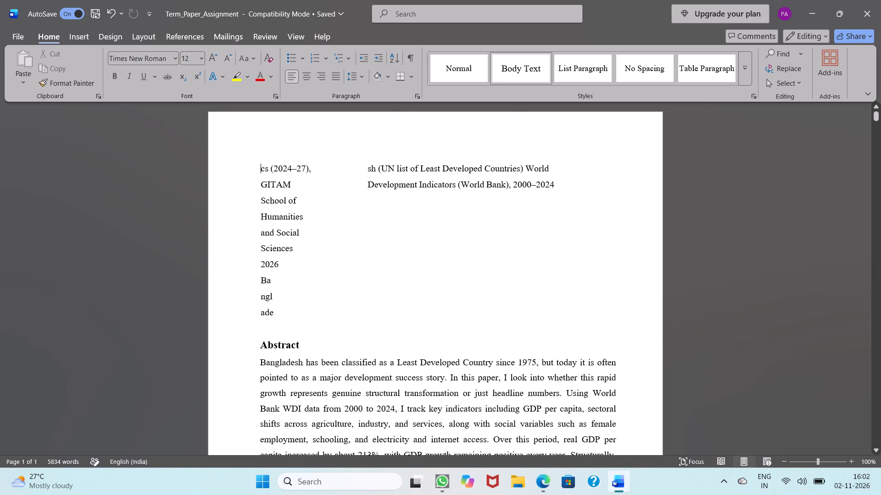
Delete the leftover table fragments above the Abstract, from "cs (2024–27), GITAM School" through "(UN list of Least Devel".
drag(256, 170, 278, 316)
key(BackSpace)
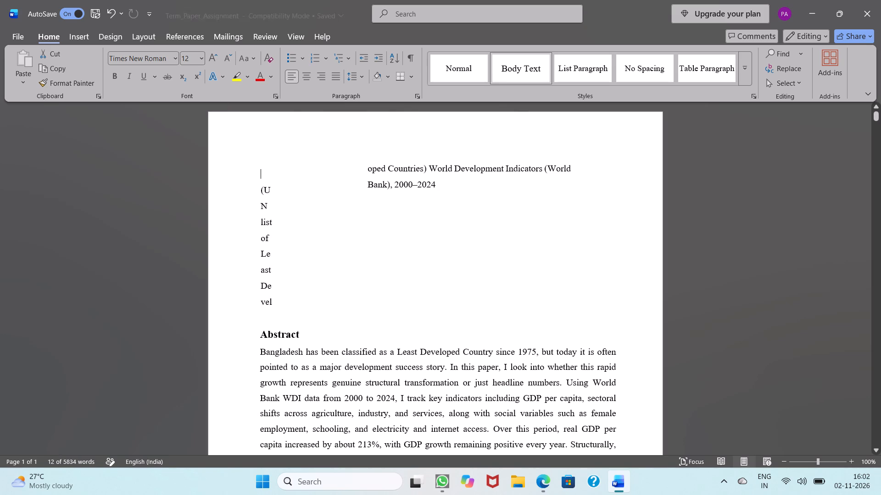
drag(260, 190, 263, 198)
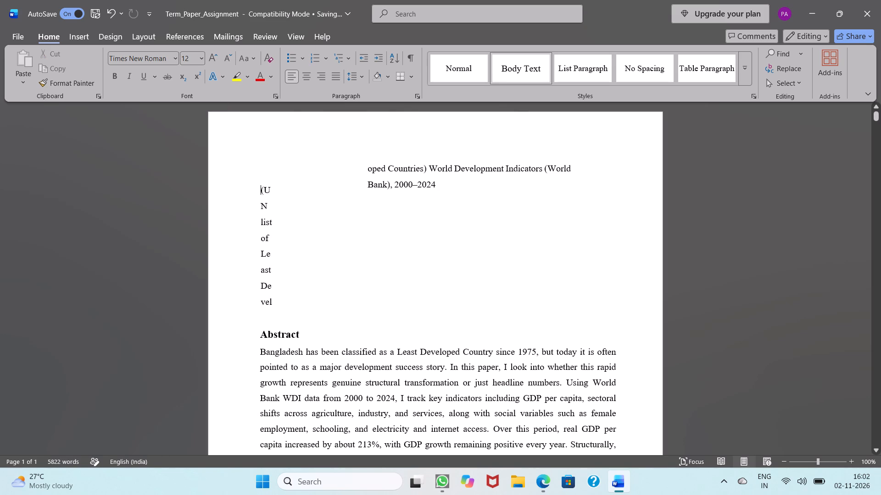
drag(263, 198, 272, 303)
key(BackSpace)
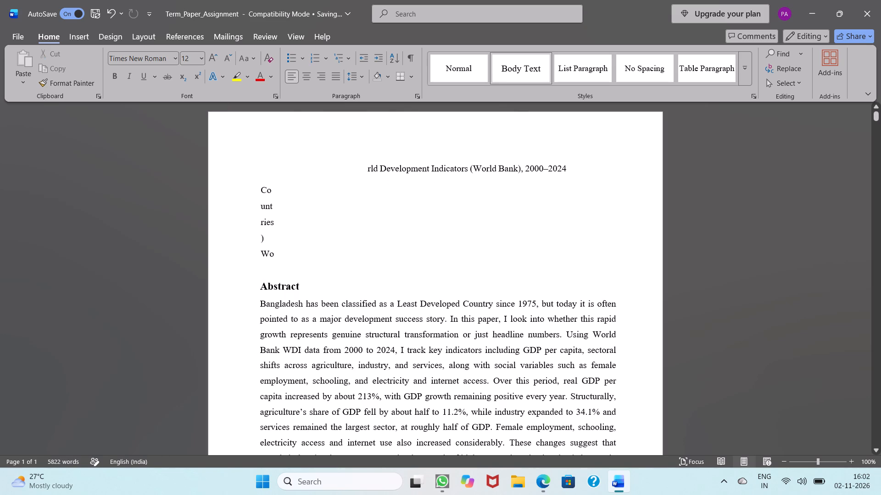
Delete the leftover narrow-column fragments above the Abstract, from "Countries)" through "World De".
click(275, 255)
key(BackSpace)
key(BackSpace)
key(BackSpace)
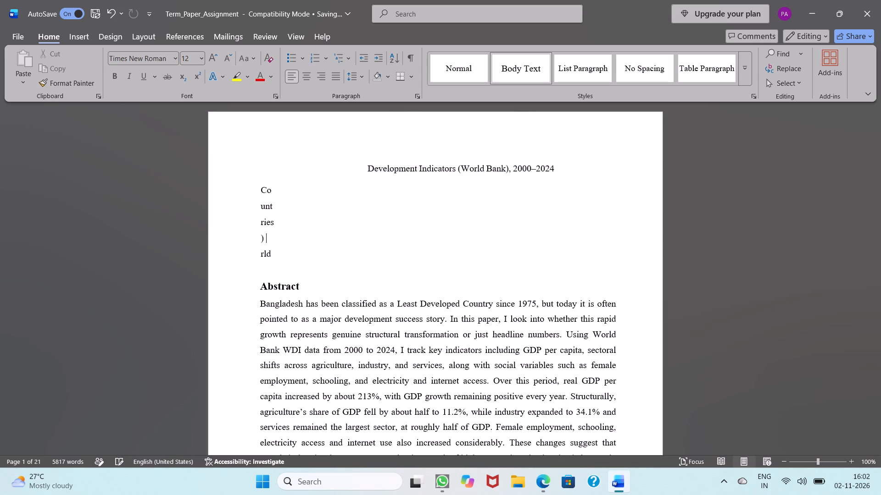
key(BackSpace)
key(BackSpace)
key(BackSpace)
key(BackSpace)
key(BackSpace)
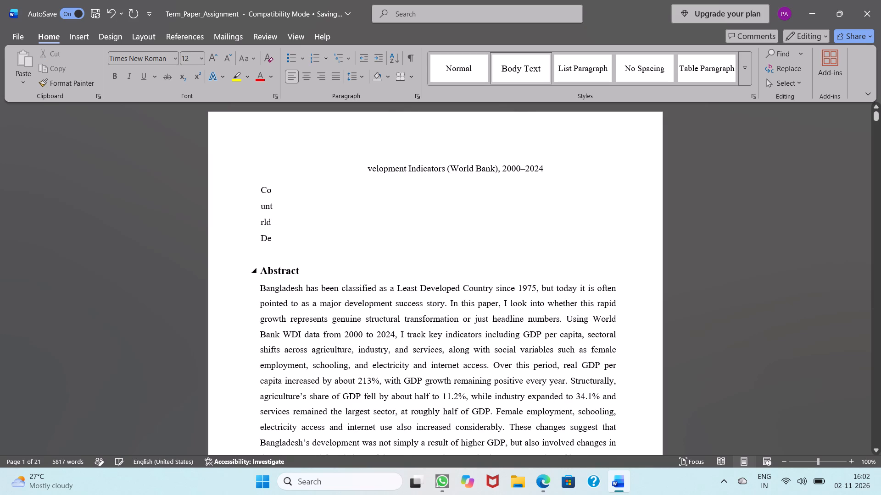
click(271, 242)
key(BackSpace)
key(BackSpace)
key(BackSpace)
key(BackSpace)
key(BackSpace)
key(BackSpace)
key(BackSpace)
key(BackSpace)
key(BackSpace)
key(BackSpace)
key(BackSpace)
key(BackSpace)
key(BackSpace)
key(BackSpace)
key(BackSpace)
key(BackSpace)
key(BackSpace)
key(BackSpace)
key(BackSpace)
key(BackSpace)
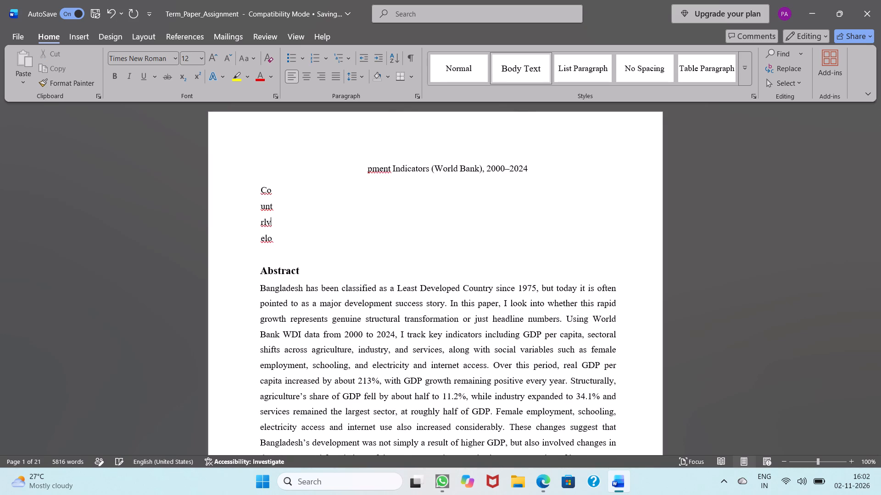
key(BackSpace)
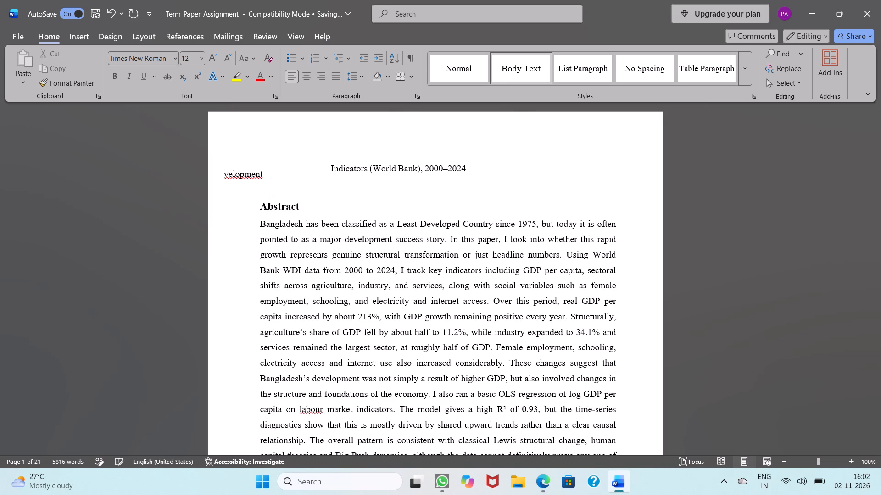
Delete the last leftover text above the Abstract, "velopment Indicators (World Bank), 2000–2024".
click(470, 170)
key(BackSpace)
key(BackSpace)
key(BackSpace)
key(BackSpace)
key(BackSpace)
key(BackSpace)
key(BackSpace)
key(BackSpace)
key(BackSpace)
key(BackSpace)
key(BackSpace)
key(BackSpace)
key(BackSpace)
key(BackSpace)
key(BackSpace)
key(BackSpace)
key(BackSpace)
key(BackSpace)
key(BackSpace)
key(BackSpace)
key(BackSpace)
key(BackSpace)
key(BackSpace)
key(BackSpace)
key(BackSpace)
key(BackSpace)
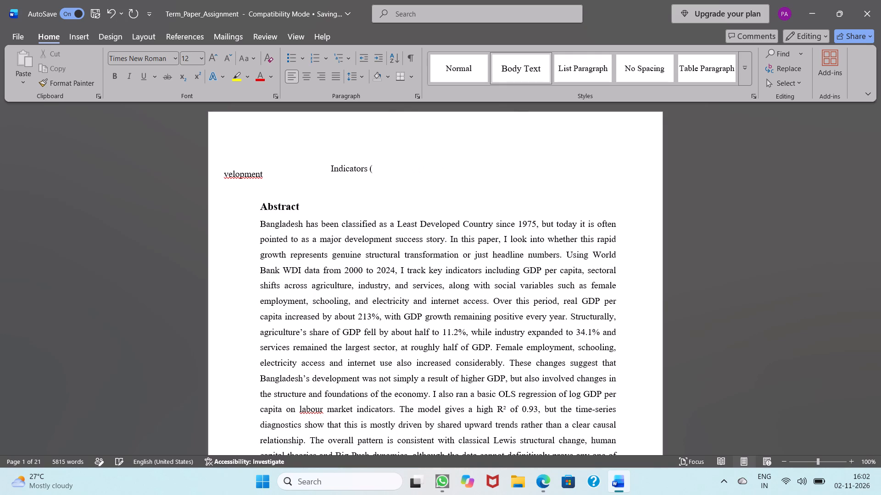
key(BackSpace)
key(BackSpace)
key(BackSpace)
key(BackSpace)
key(BackSpace)
key(BackSpace)
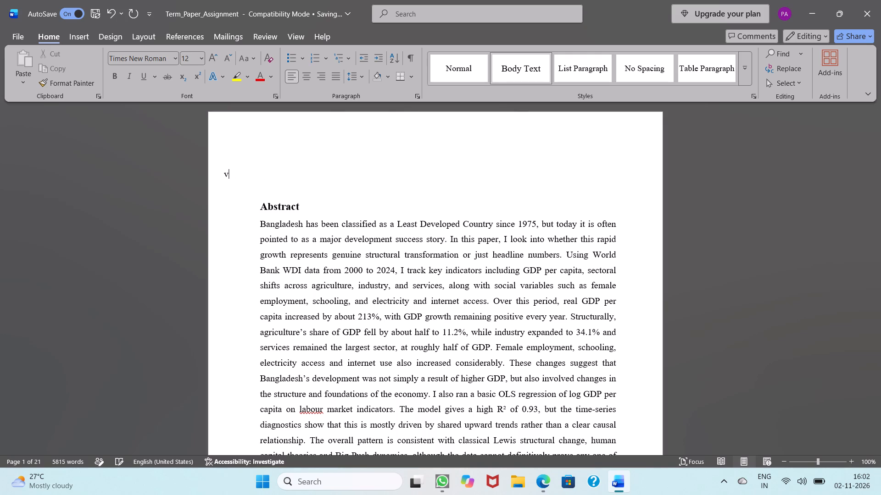
key(BackSpace)
Look over the Abstract page and the start of the Introduction to check the layout and text.
scroll(430, 302, up, 4)
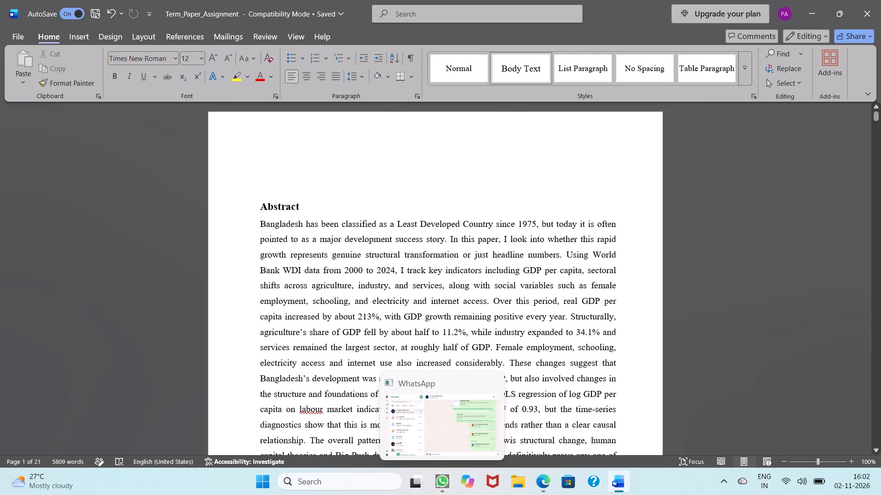
scroll(753, 318, down, 3)
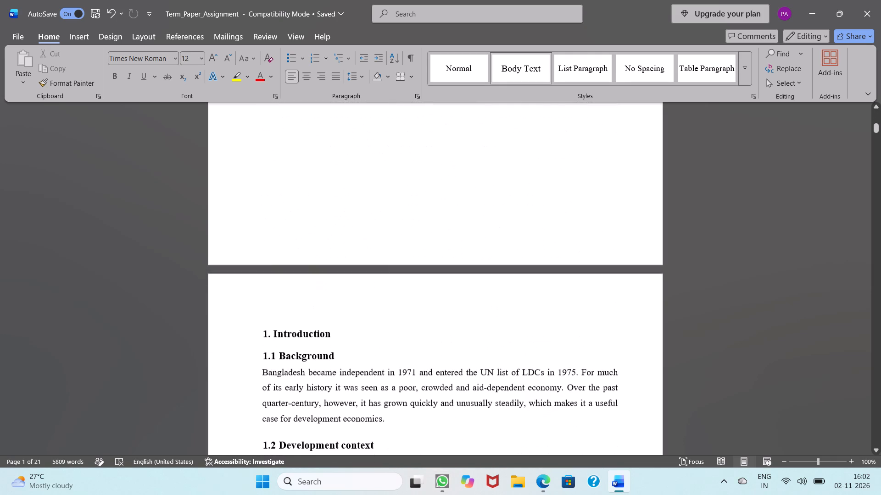
scroll(753, 318, down, 1)
scroll(753, 318, up, 4)
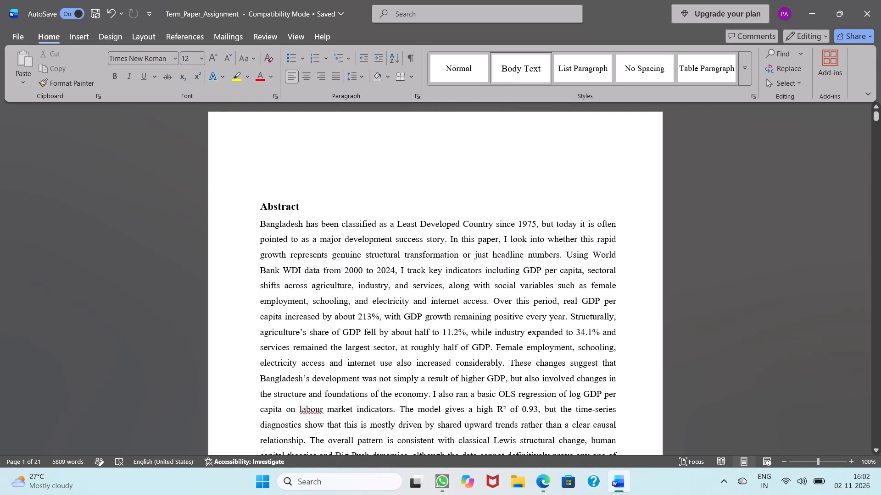
drag(263, 228, 300, 373)
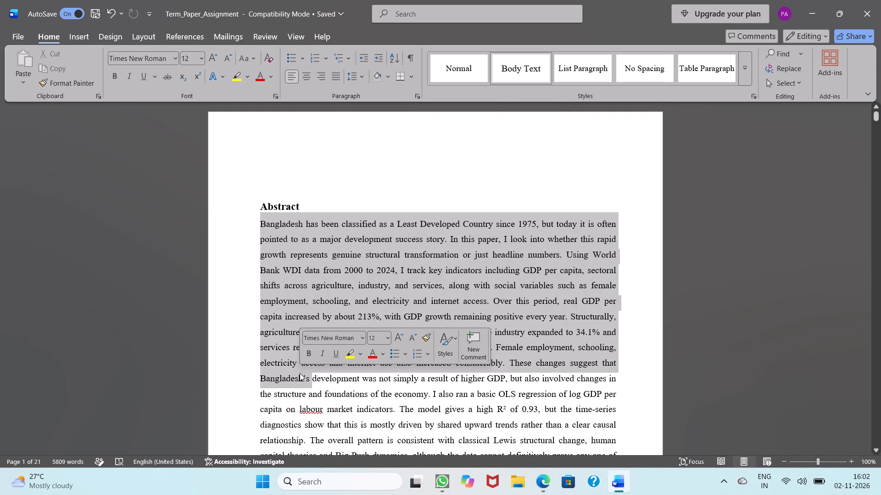
click(731, 355)
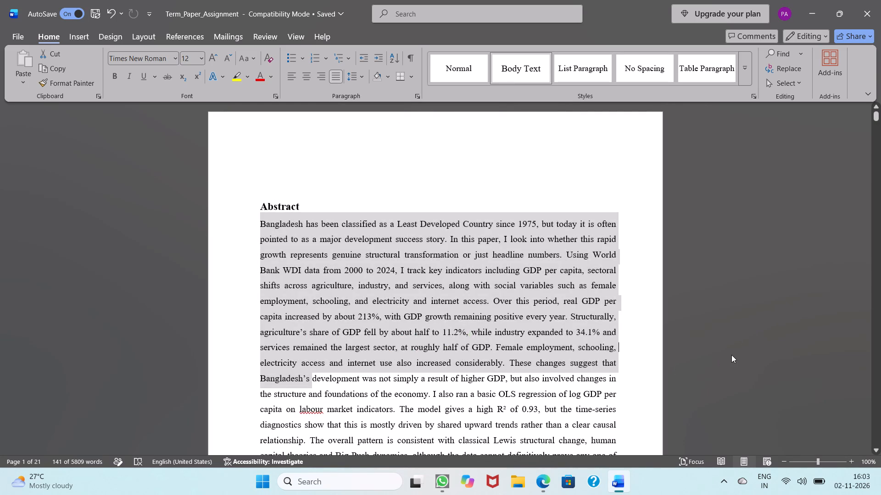
scroll(731, 355, down, 5)
scroll(731, 355, up, 9)
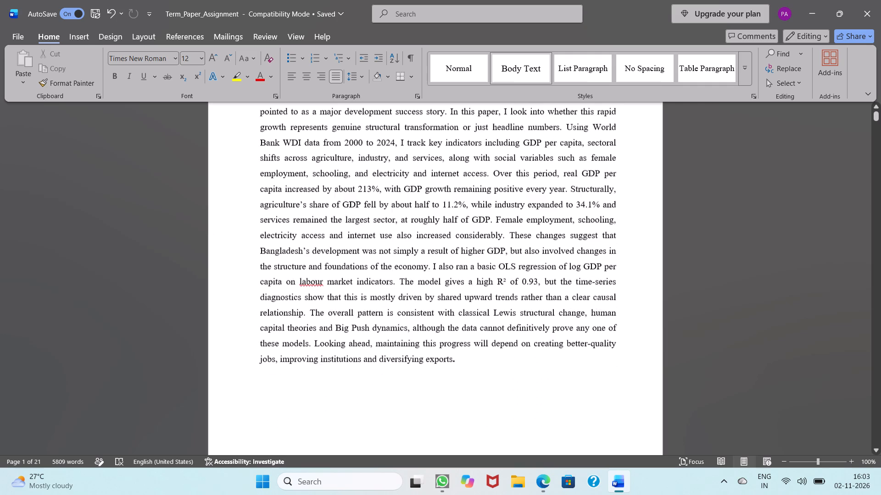
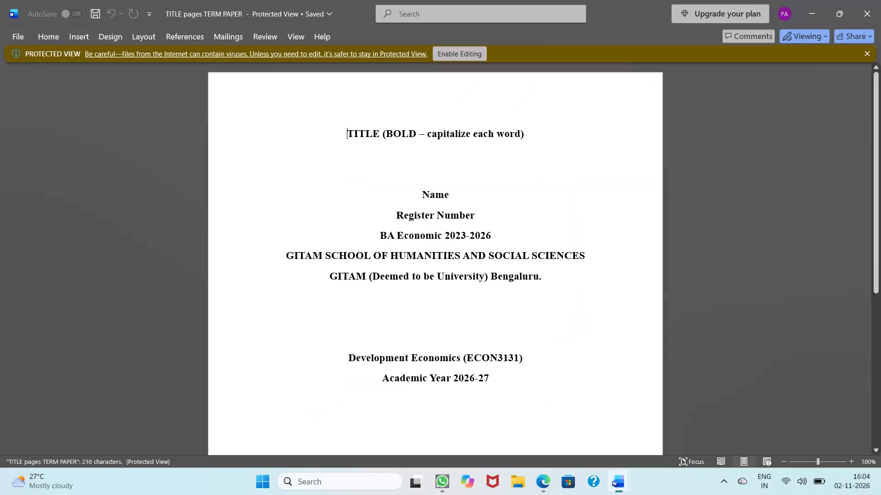
Copy the title page text, from "TITLE" through "Academic Year 2026-27", from the TITLE pages document into Term_Paper_Assignment above the Abstract.
drag(490, 385, 388, 259)
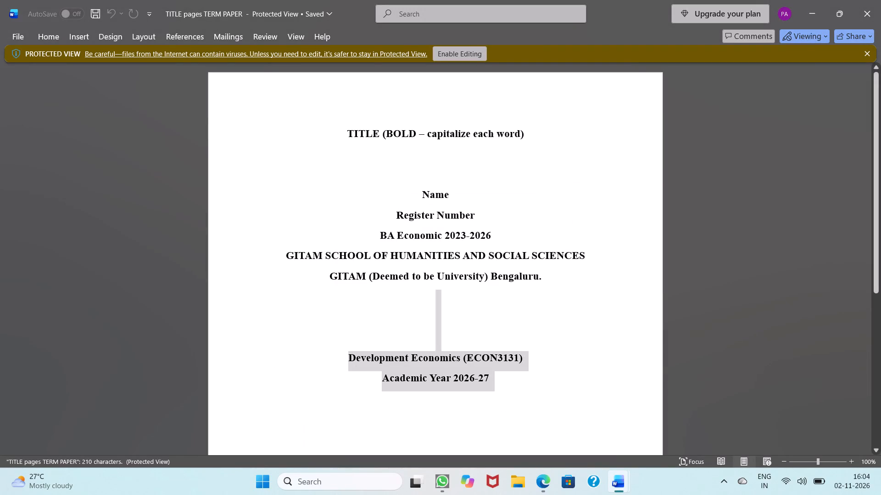
drag(388, 259, 334, 136)
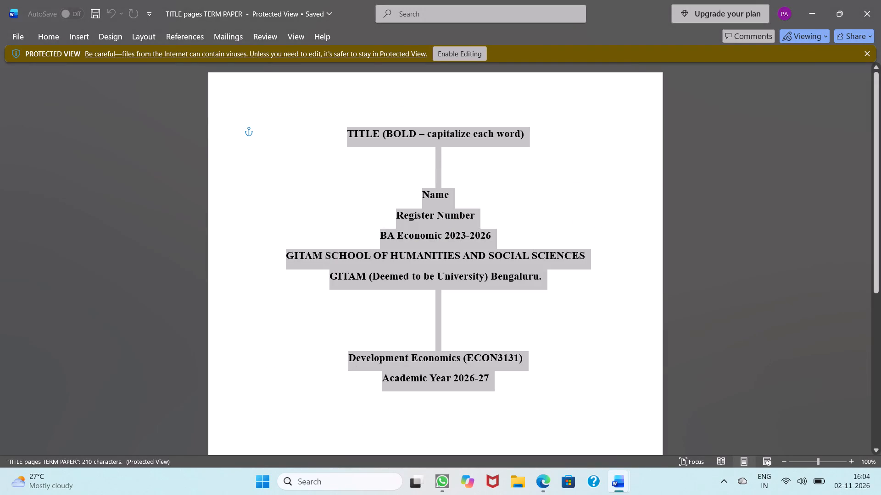
key(ctrl+c)
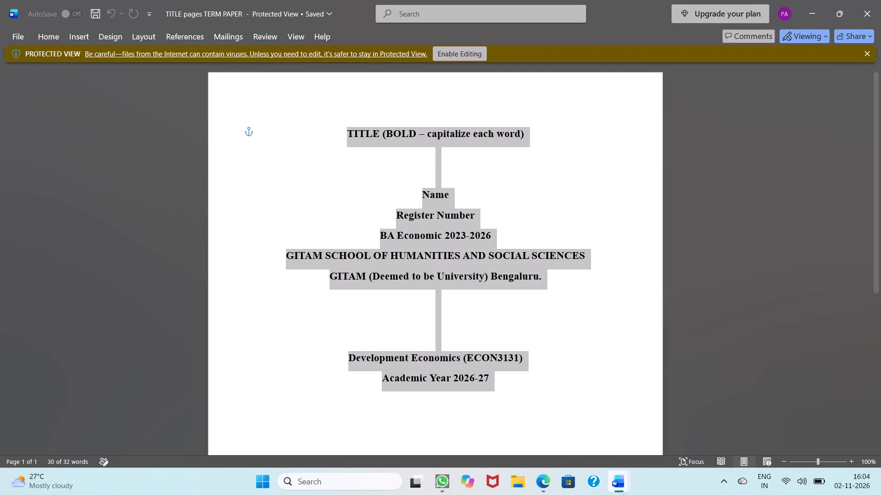
click(583, 428)
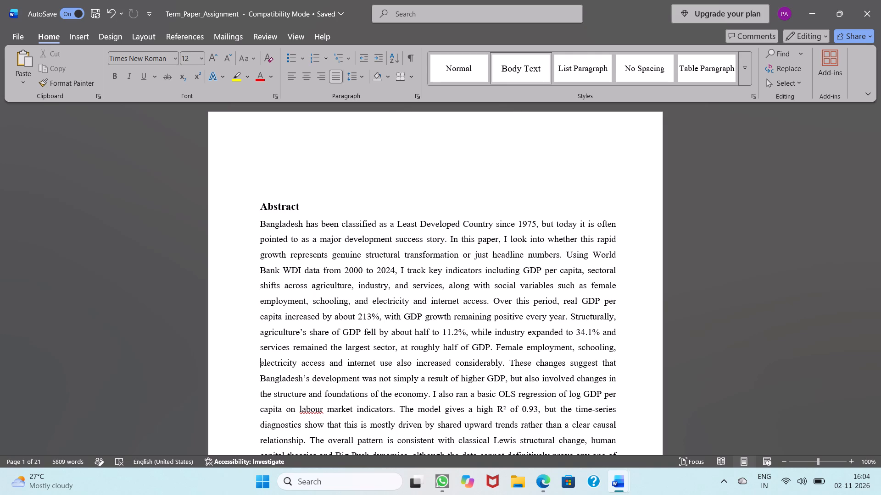
click(276, 155)
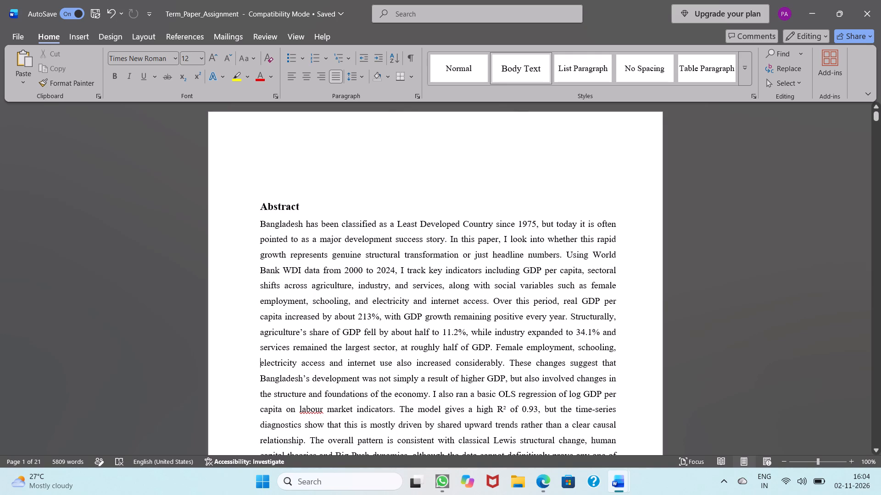
click(265, 177)
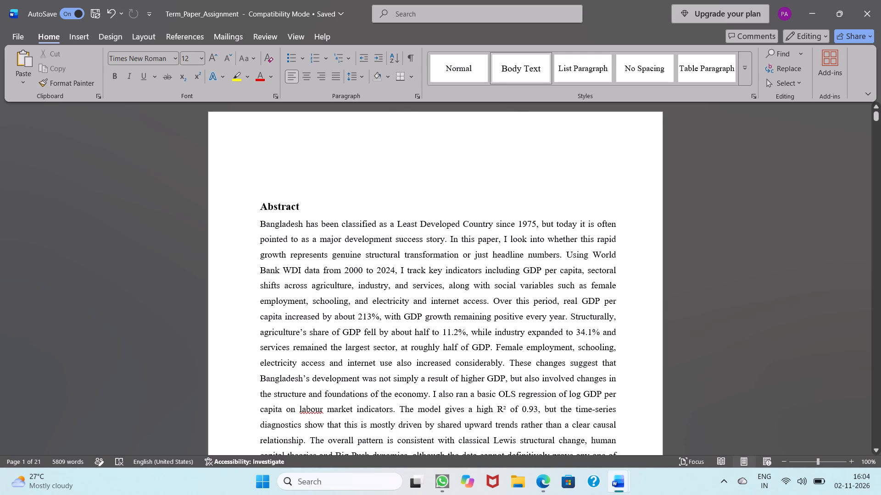
click(263, 197)
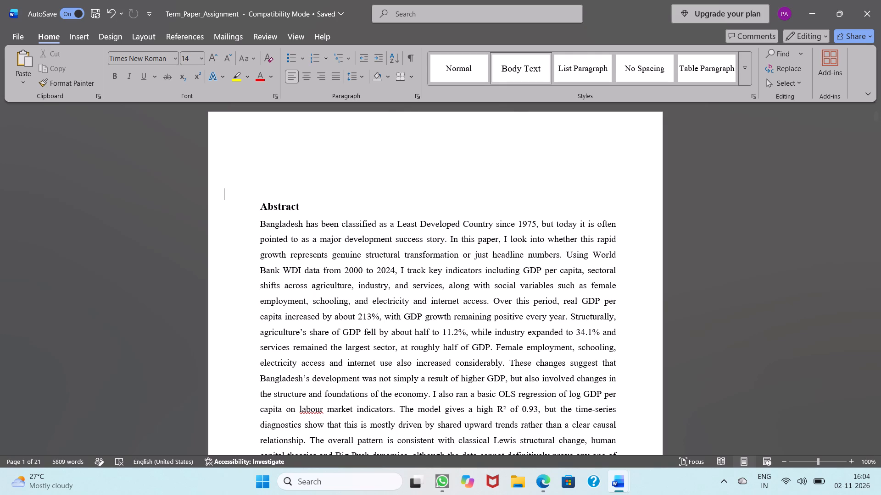
key(ctrl+v)
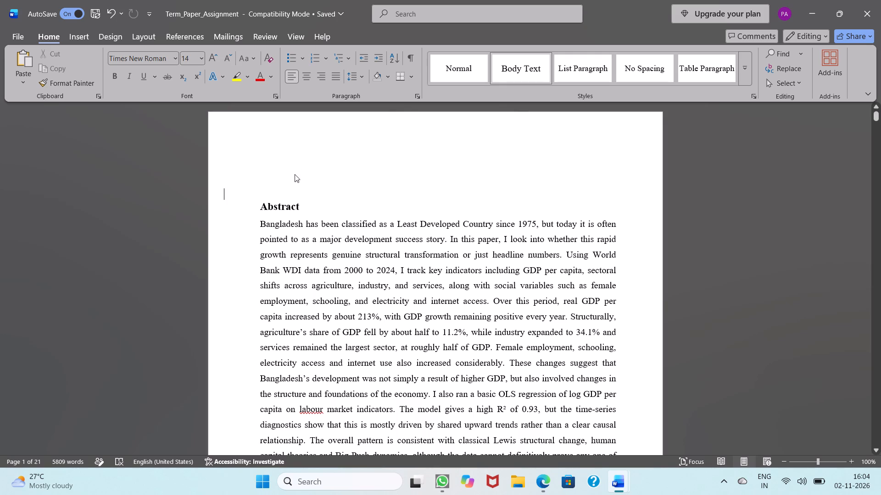
Insert blank lines after "Academic Year 2026-27" until the Abstract moves onto the next page.
scroll(361, 318, down, 1)
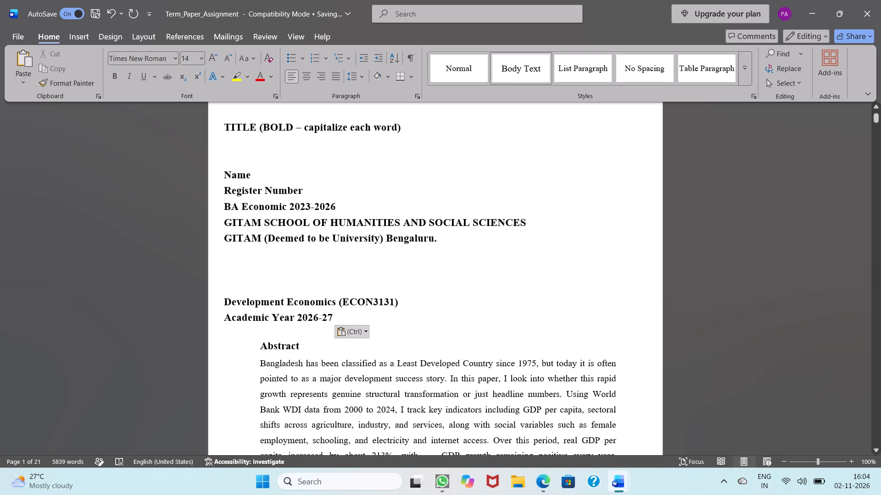
key(Return)
key(Return)
key(Return)
key(Return)
key(Return)
scroll(279, 326, down, 1)
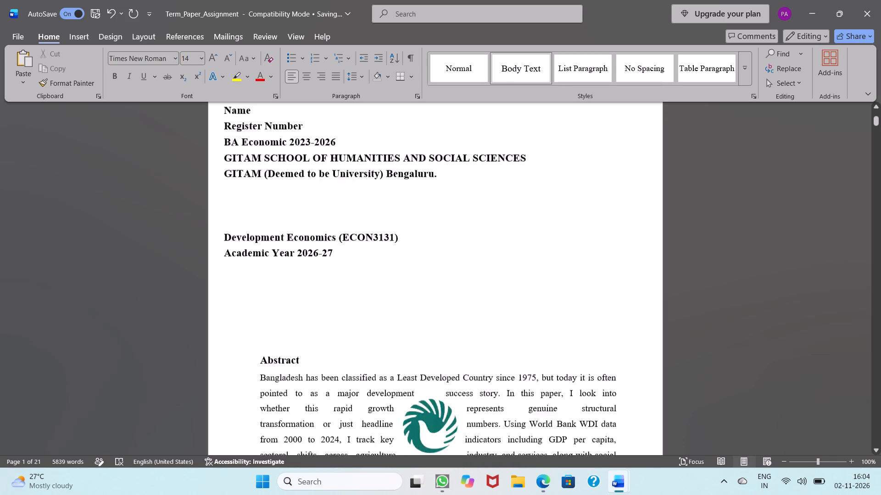
scroll(279, 326, down, 1)
key(Return)
key(Return)
key(Return)
key(Return)
key(Return)
key(Return)
key(Return)
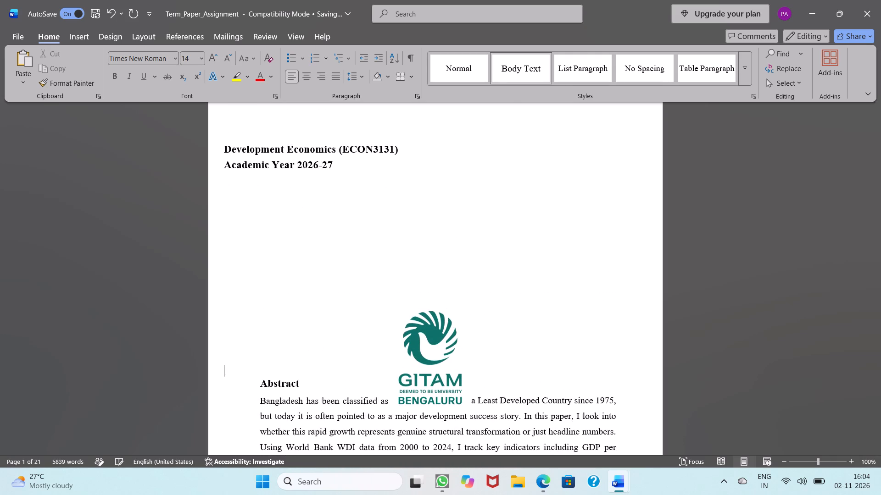
key(Return)
key(Return)
key(Return)
key(Return)
key(Return)
key(Return)
scroll(279, 326, down, 1)
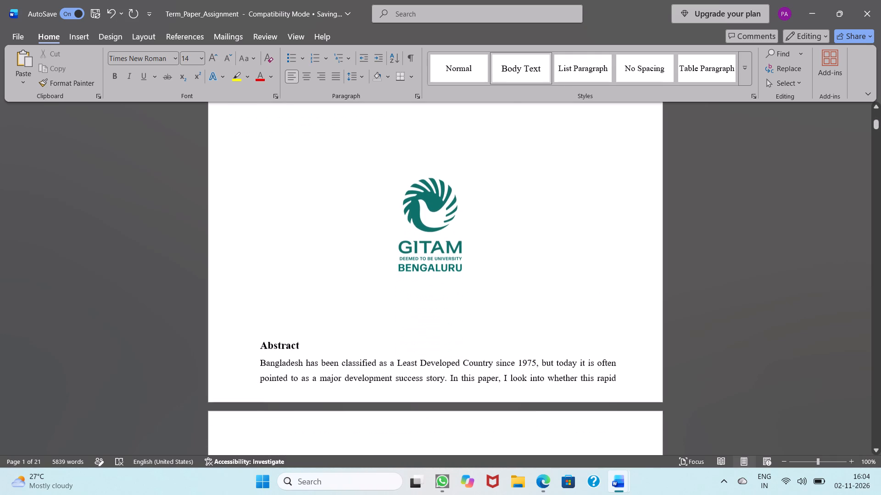
key(Return)
key(Return)
key(Return)
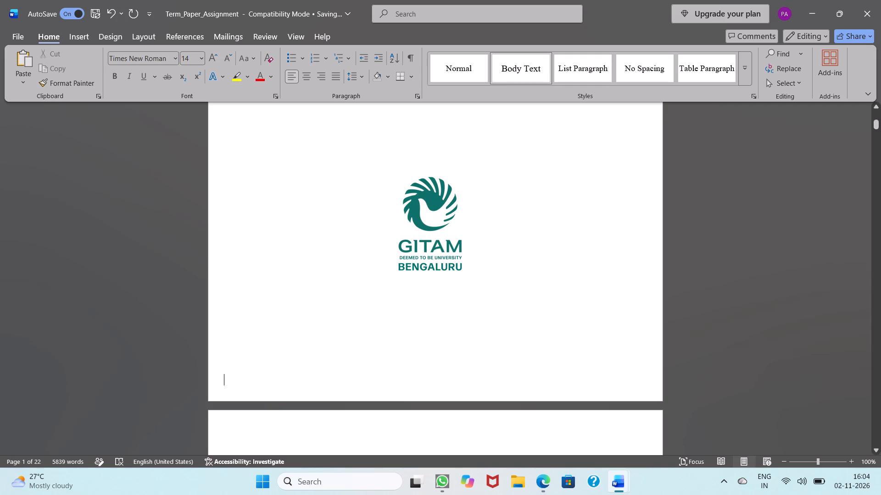
Centre the pasted title page text from "TITLE (BOLD – capitalize each word)" through "Academic Year 2026-27".
scroll(383, 291, up, 2)
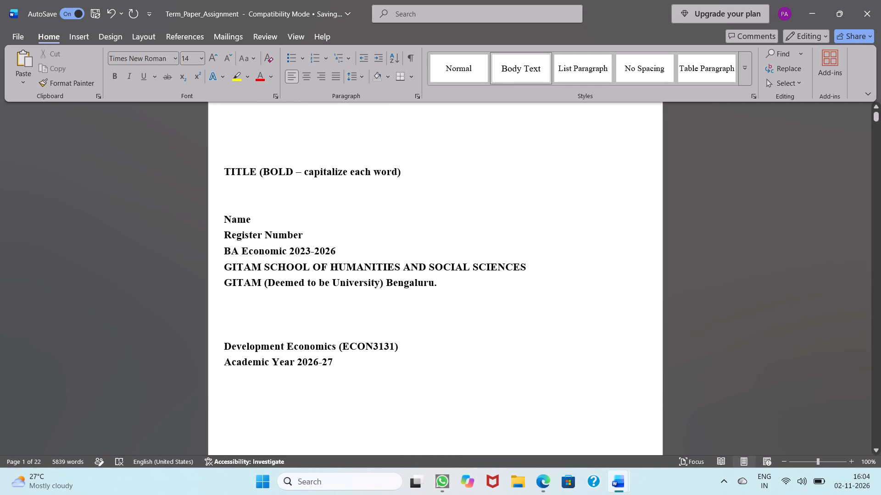
drag(341, 370, 220, 148)
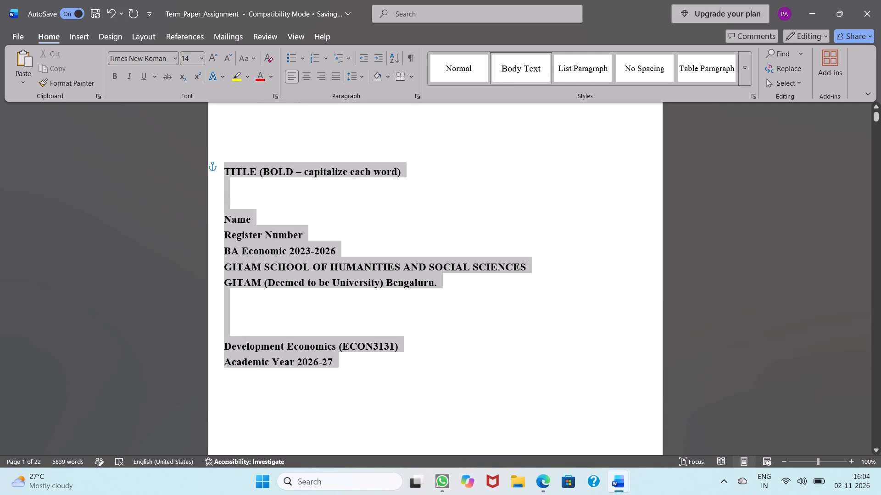
drag(220, 148, 220, 148)
key(ctrl+e)
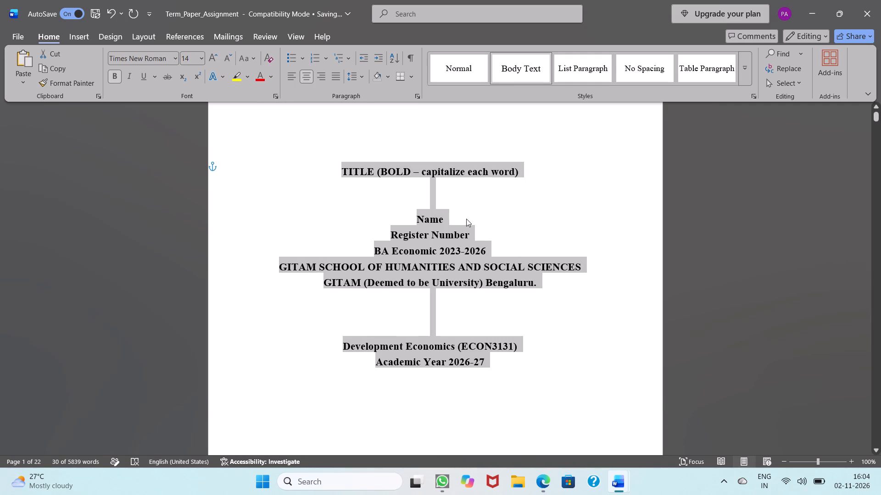
click(565, 220)
Move the GITAM logo up the title page, closer beneath "Academic Year 2026-27".
scroll(513, 249, down, 1)
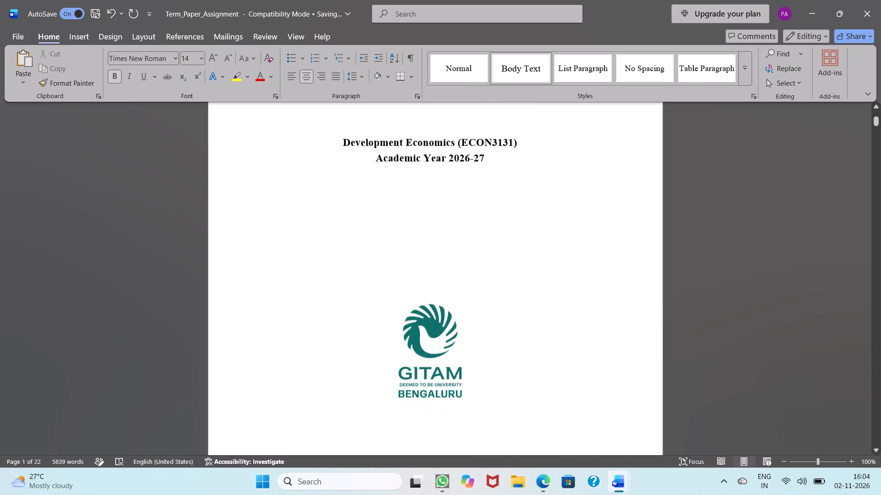
drag(433, 330, 433, 256)
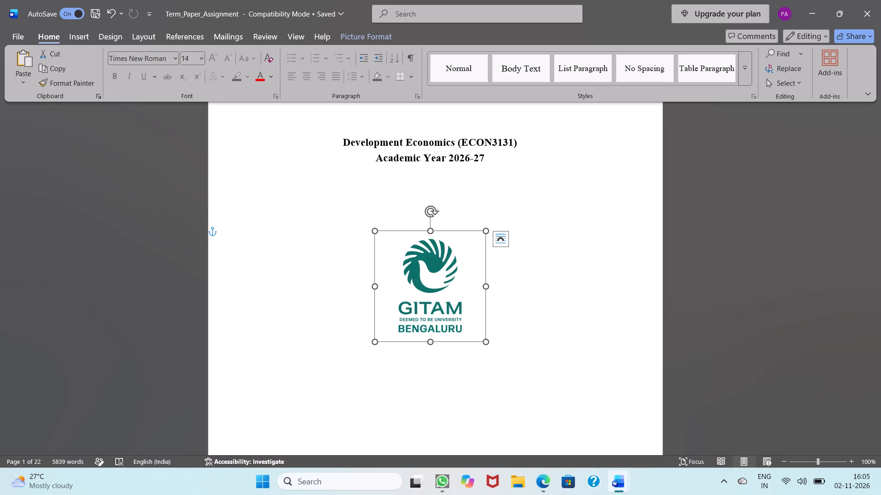
scroll(322, 280, up, 3)
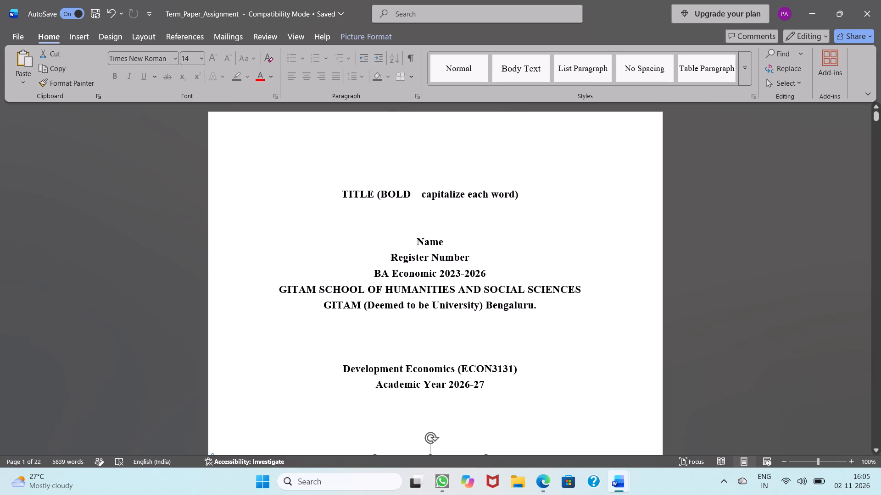
scroll(478, 242, down, 1)
scroll(478, 242, up, 1)
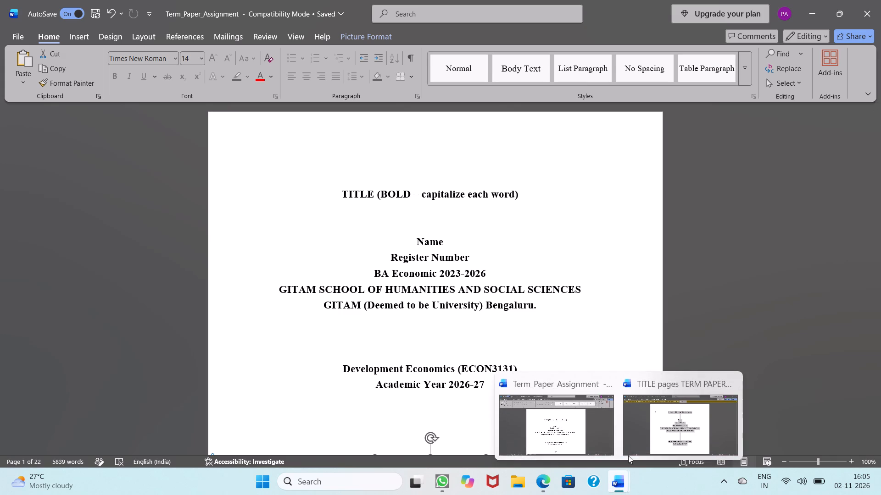
Copy the "OCTOBER 2026" line from the TITLE pages document into Term_Paper_Assignment below the GITAM logo.
click(673, 444)
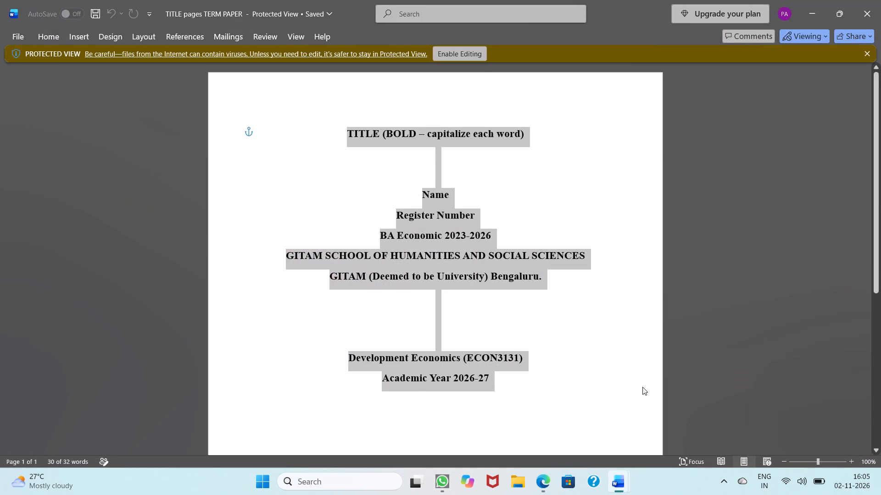
scroll(642, 387, down, 7)
scroll(642, 387, up, 4)
scroll(642, 387, down, 8)
scroll(642, 387, up, 4)
scroll(642, 387, down, 6)
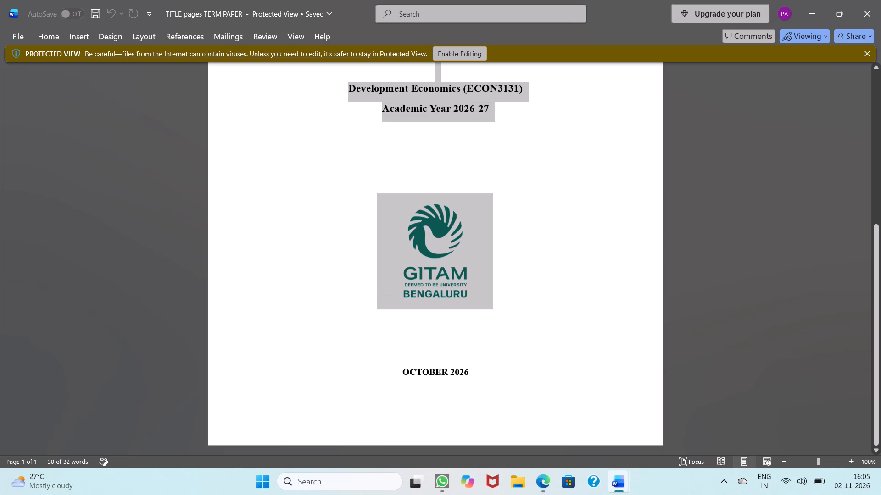
drag(472, 371, 382, 369)
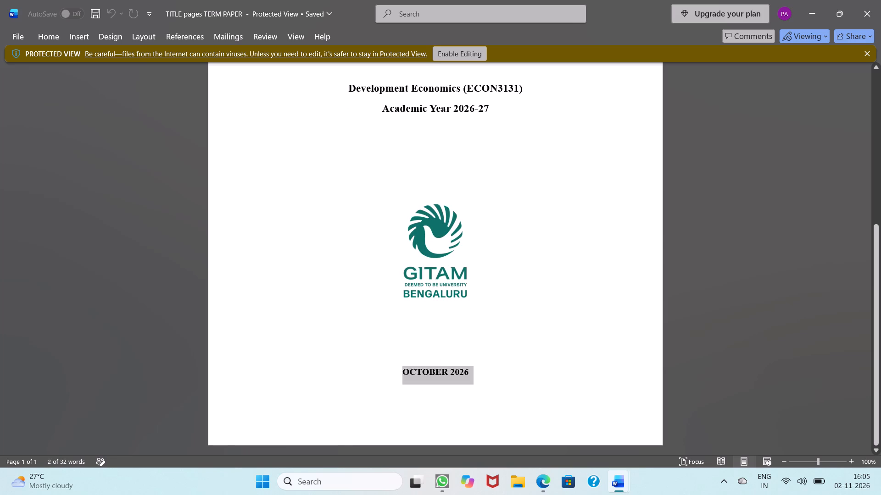
key(ctrl+c)
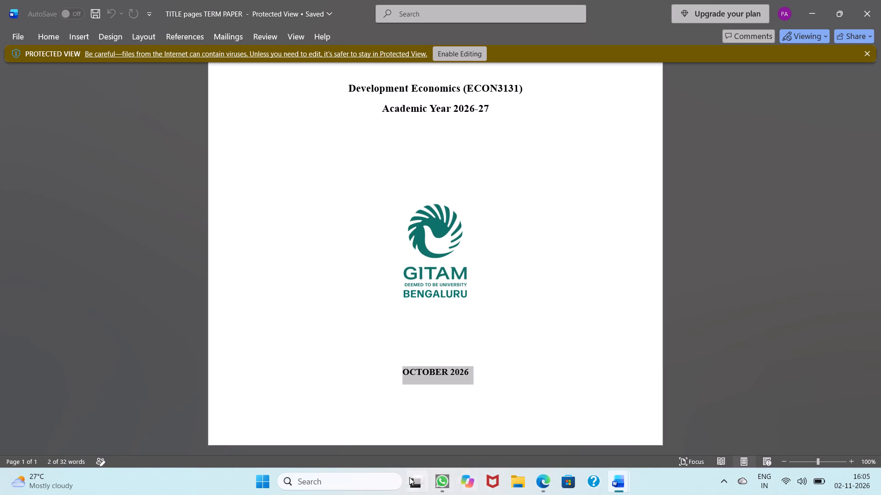
click(582, 447)
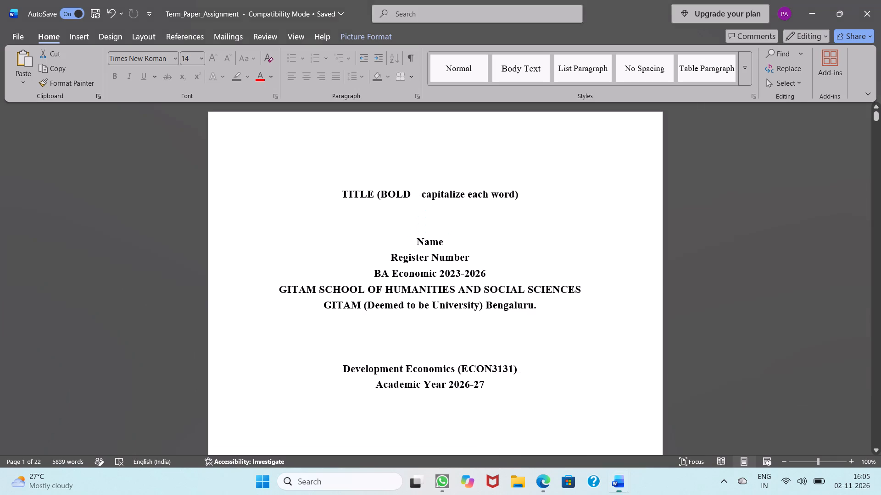
scroll(514, 290, down, 1)
scroll(385, 369, down, 1)
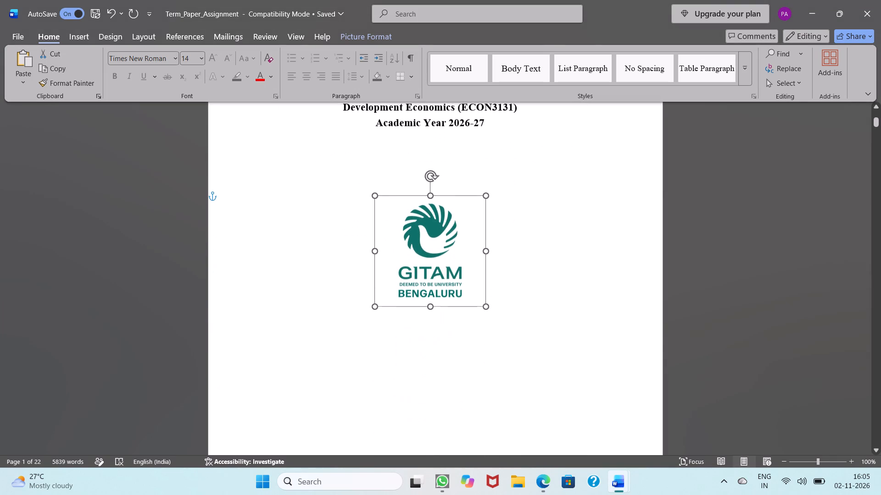
click(388, 349)
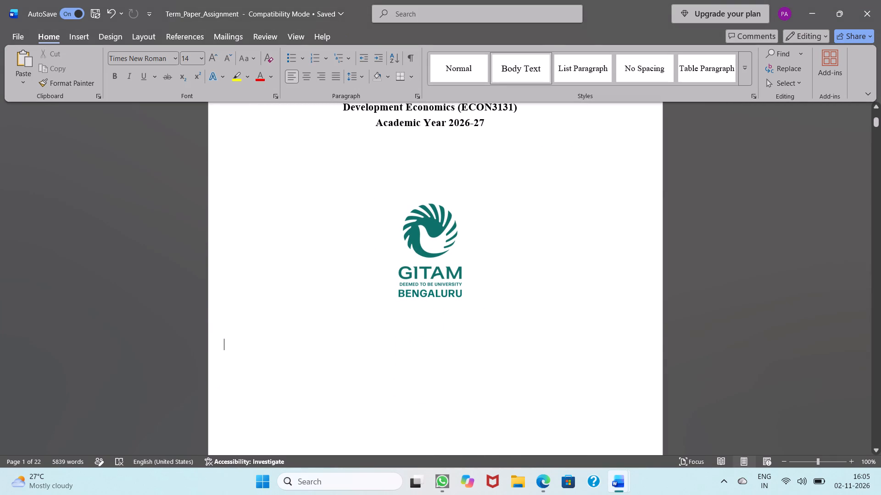
key(ctrl+v)
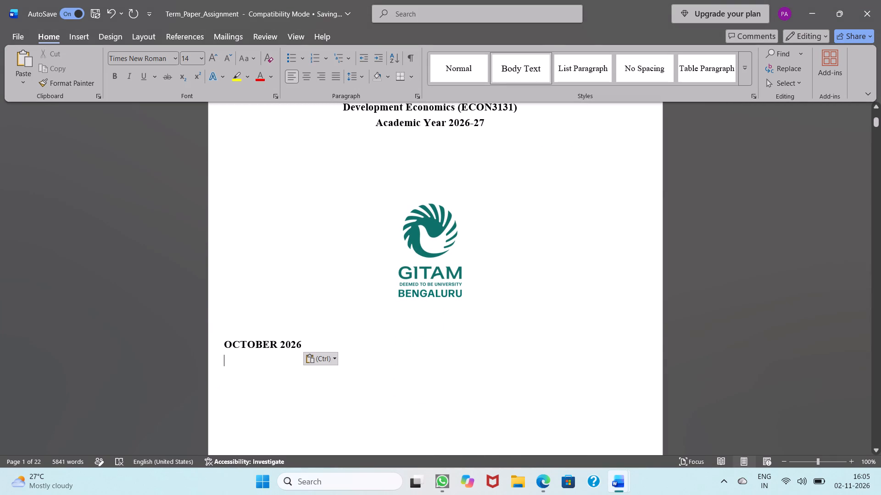
Centre the "OCTOBER 2026" line below the GITAM logo.
drag(307, 346, 214, 345)
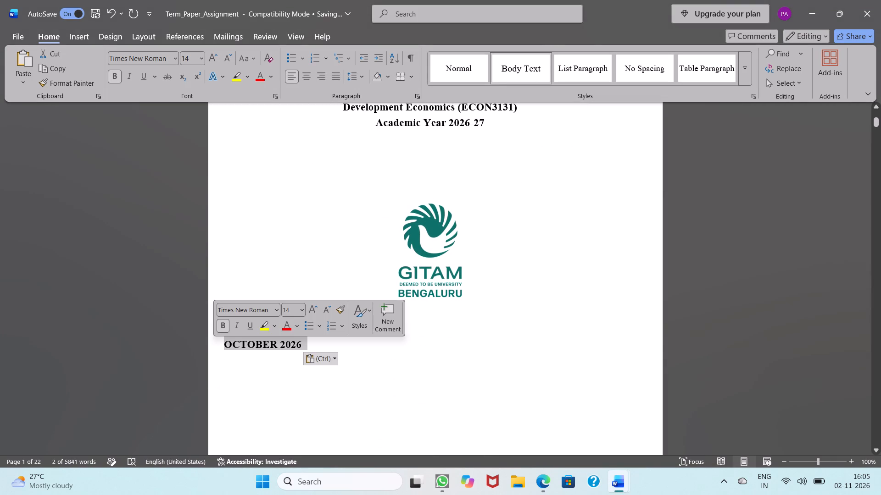
key(ctrl+e)
click(448, 312)
Place the text cursor at the end of the "Name" placeholder on the title page.
scroll(512, 297, up, 1)
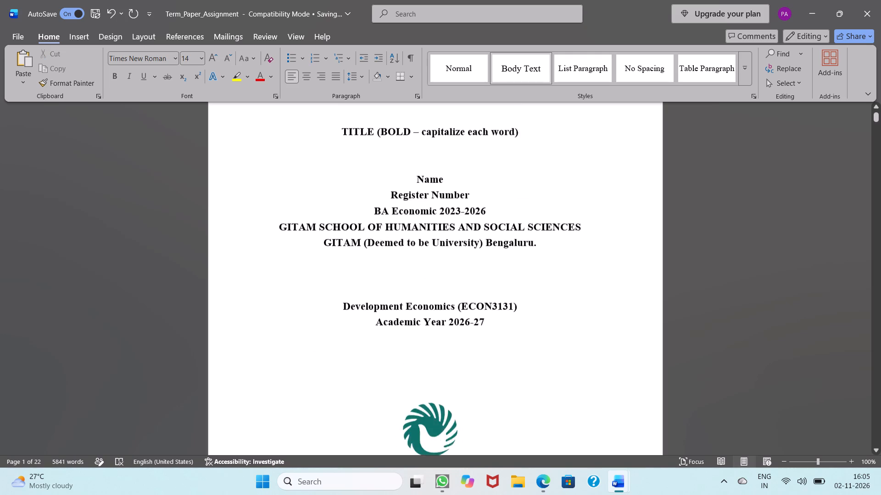
scroll(512, 297, up, 1)
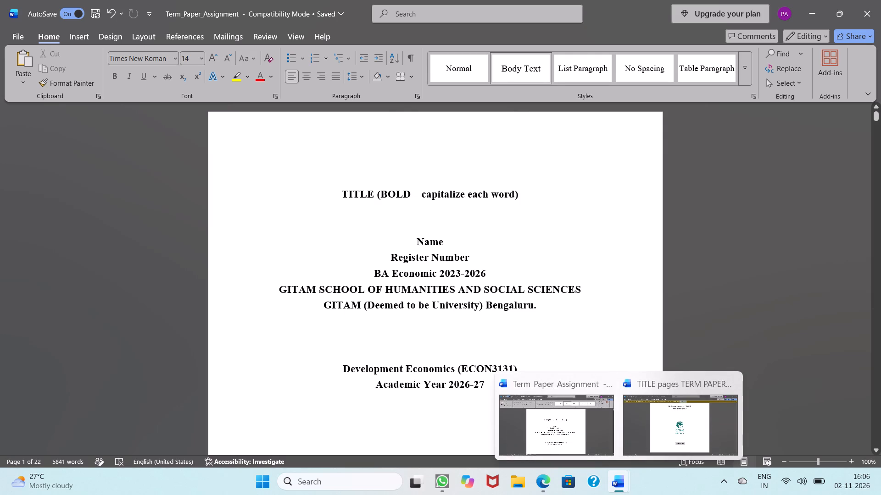
click(480, 233)
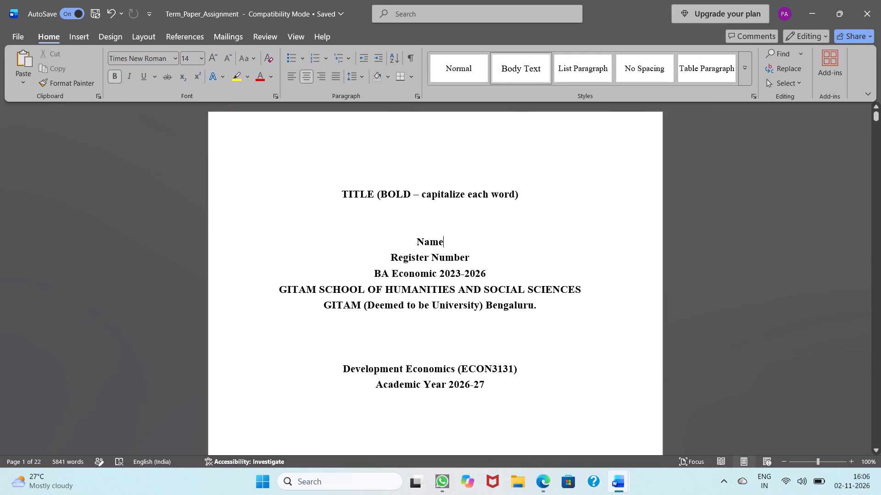
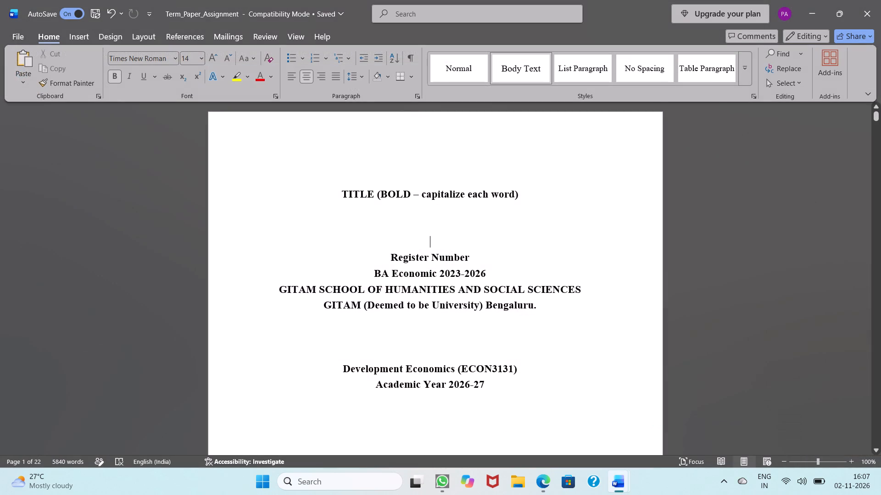
Replace the title placeholder with the copied title "The Development Experience of Bangladesh: Economic Growth, Structural Transformation, Human Capital and Infrastructure, 2000–2024".
scroll(441, 367, down, 4)
scroll(441, 367, up, 2)
click(516, 190)
drag(520, 197, 349, 201)
drag(349, 201, 337, 195)
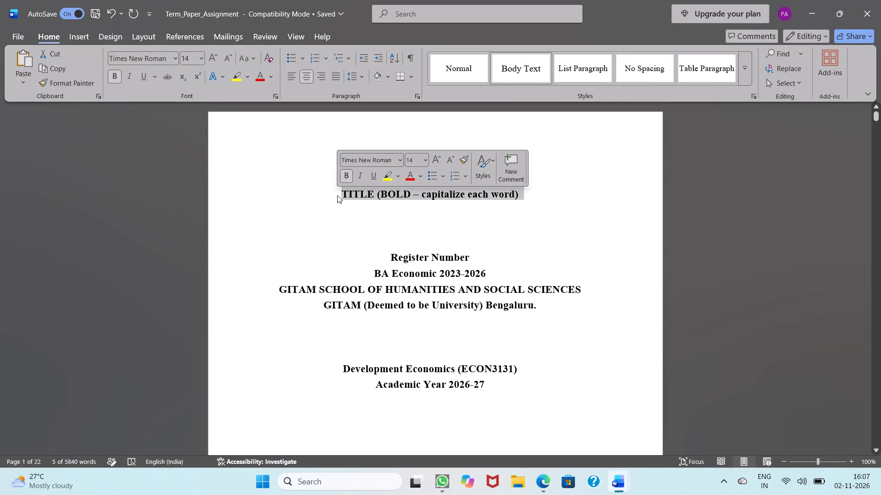
key(BackSpace)
key(ctrl+v)
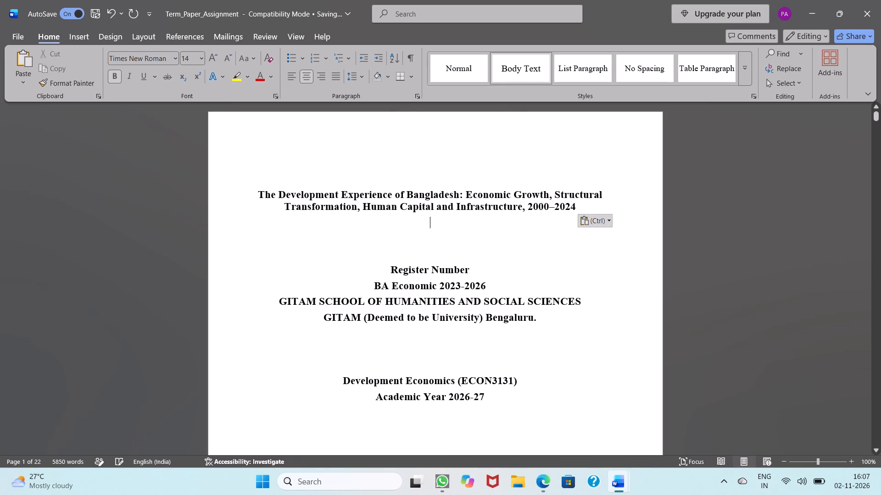
Remove the surplus blank lines between the pasted paper title and the "Register Number" line.
key(BackSpace)
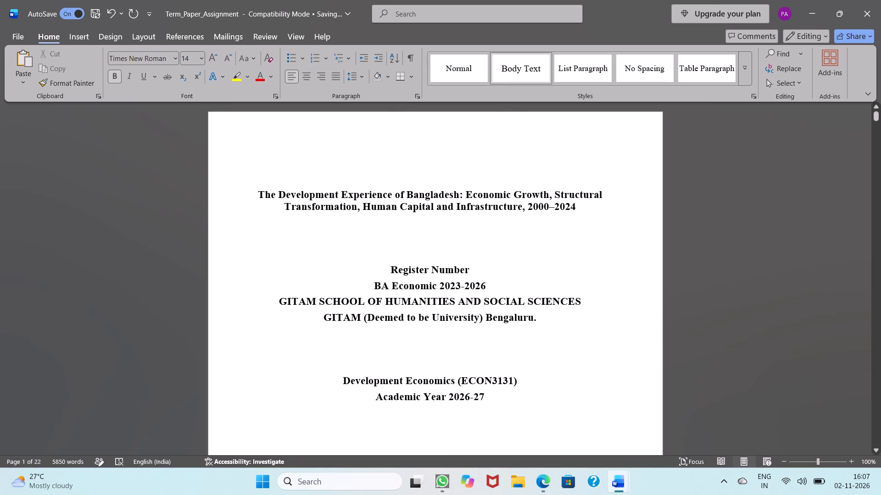
click(383, 242)
key(BackSpace)
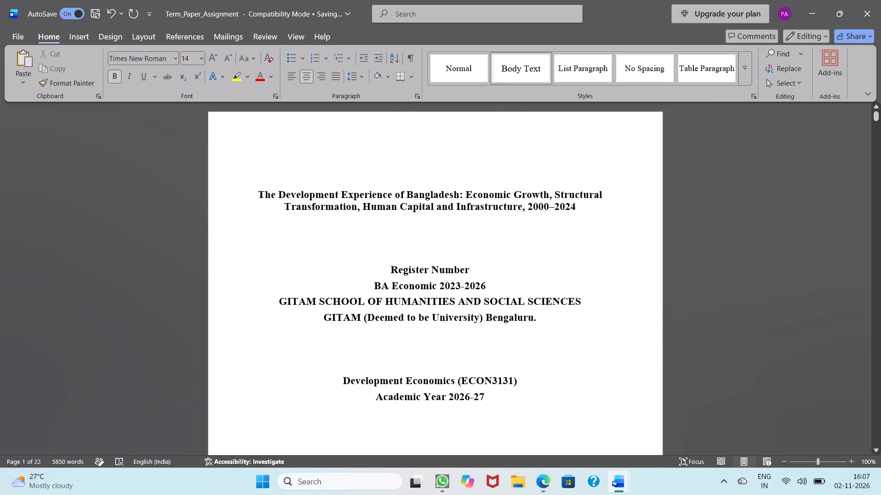
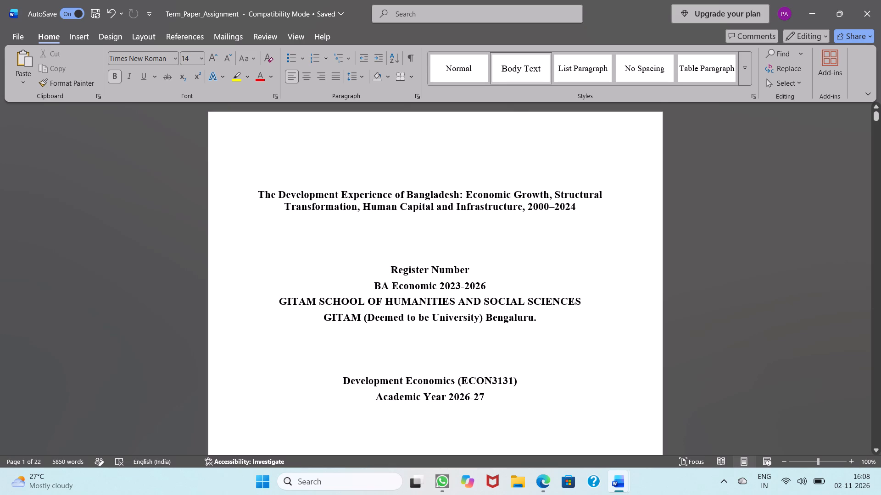
Enter the student's name in capitals on the blank centred line directly above "Register Number" on the title page.
scroll(424, 250, down, 3)
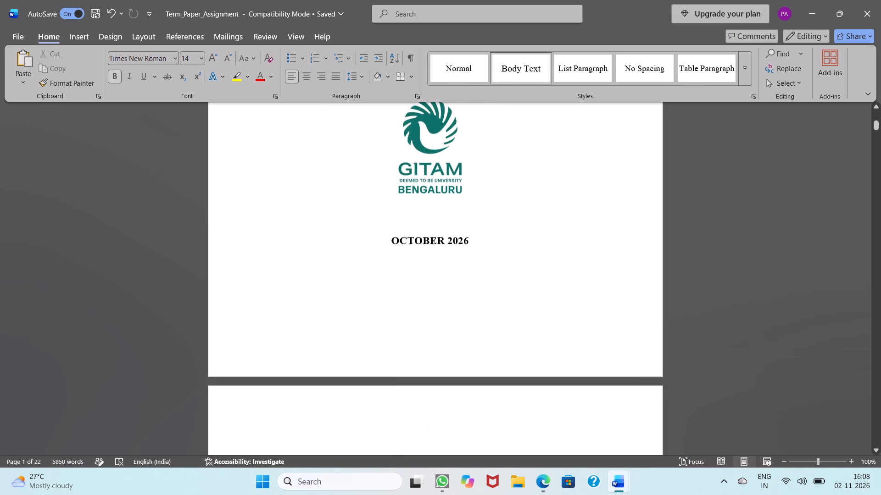
scroll(424, 250, up, 1)
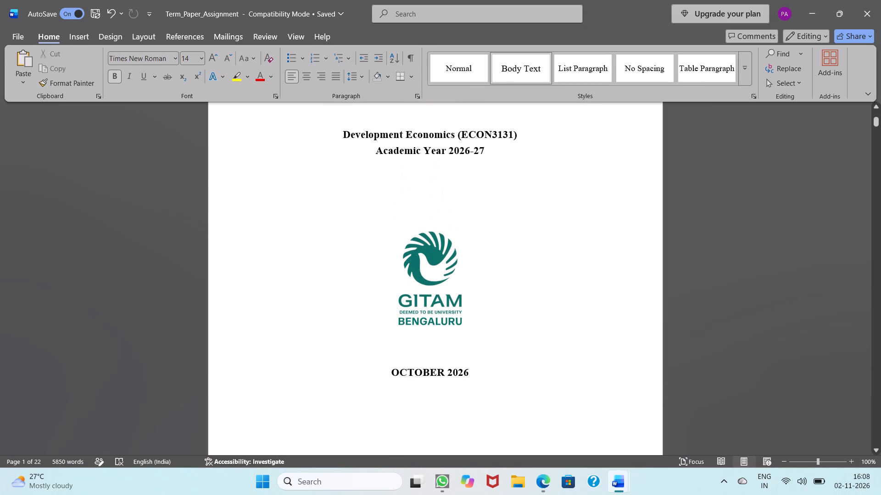
scroll(424, 250, up, 2)
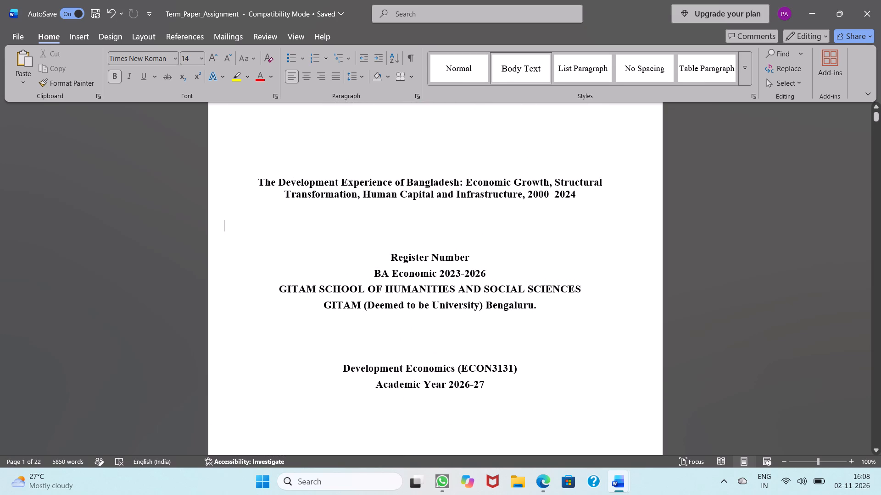
click(402, 238)
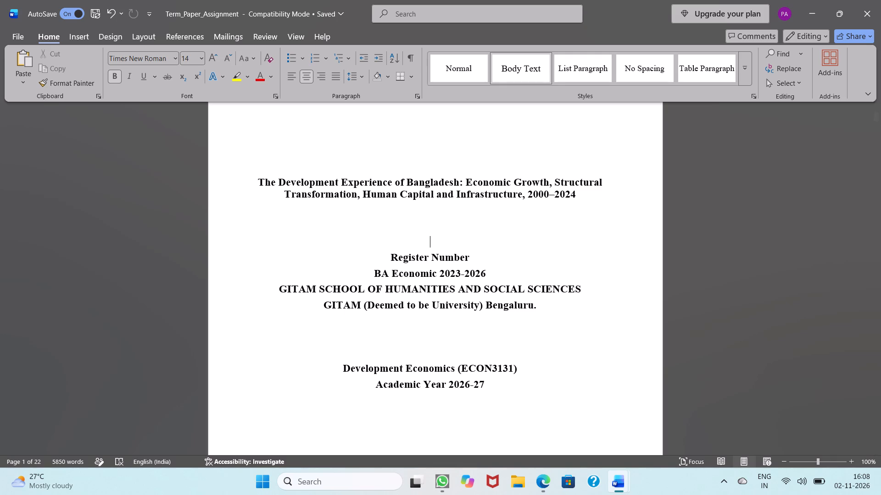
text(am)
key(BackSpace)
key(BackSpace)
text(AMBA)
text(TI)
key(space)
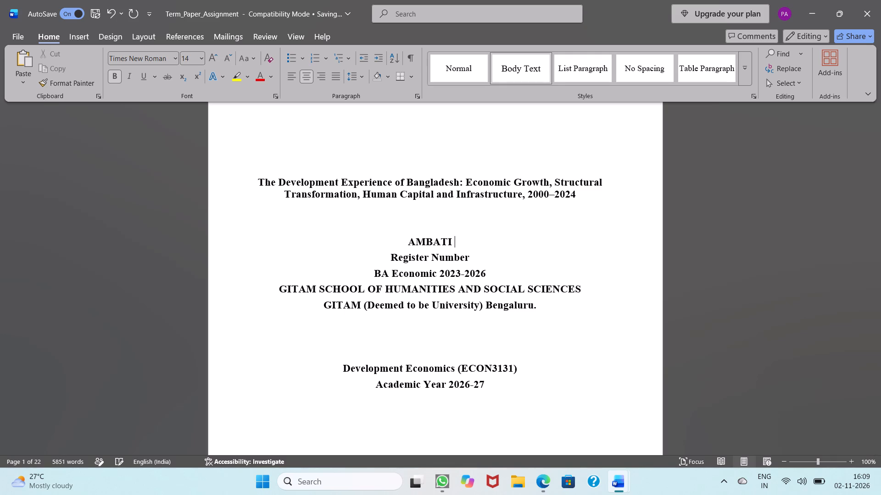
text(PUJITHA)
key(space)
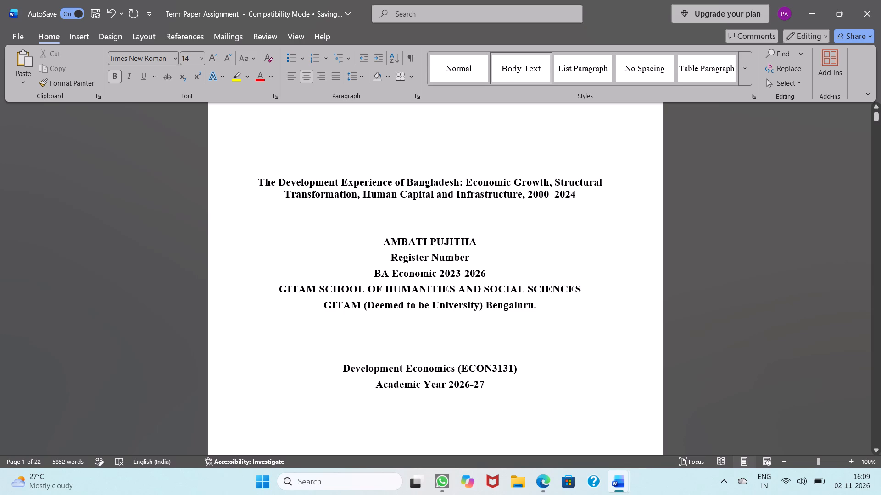
Replace the "Register Number" placeholder with the student's register number, padding it with leading spaces to sit centred beneath the name.
click(469, 258)
key(BackSpace)
key(BackSpace)
key(BackSpace)
key(BackSpace)
key(BackSpace)
key(BackSpace)
key(BackSpace)
key(BackSpace)
key(BackSpace)
key(BackSpace)
key(BackSpace)
key(BackSpace)
key(BackSpace)
key(BackSpace)
key(BackSpace)
key(BackSpace)
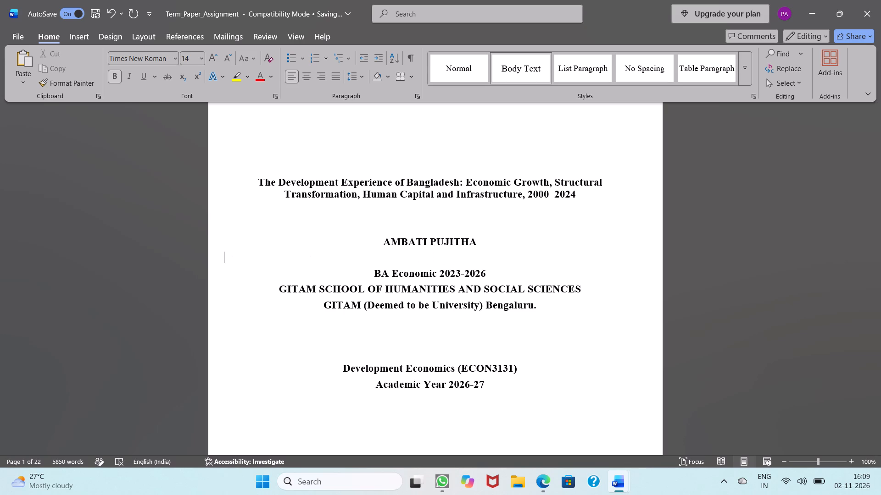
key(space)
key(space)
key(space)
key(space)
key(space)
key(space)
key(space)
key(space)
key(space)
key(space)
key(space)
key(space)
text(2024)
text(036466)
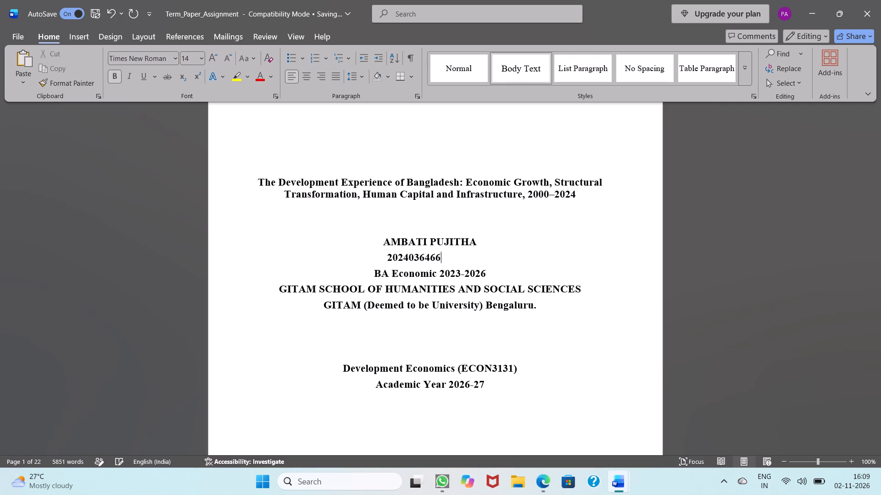
click(385, 257)
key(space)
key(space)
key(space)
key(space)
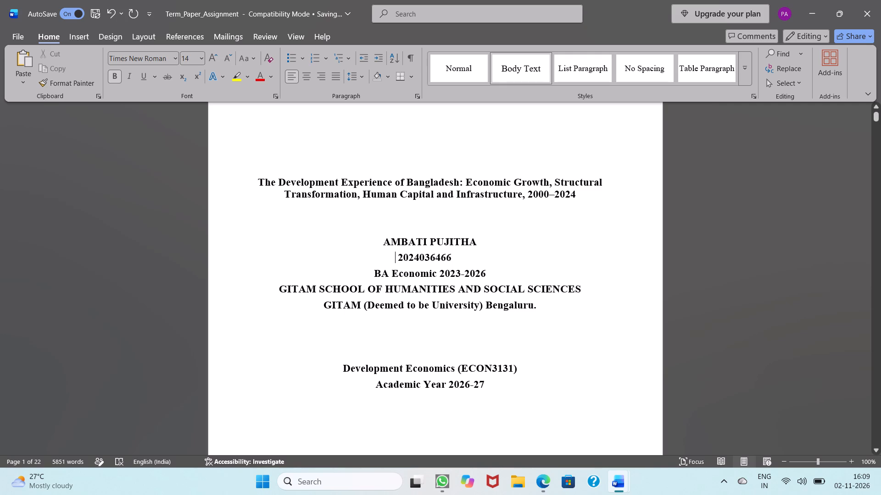
Change the years on the "BA Economic" line of the title page to 2024-2027.
click(459, 275)
key(BackSpace)
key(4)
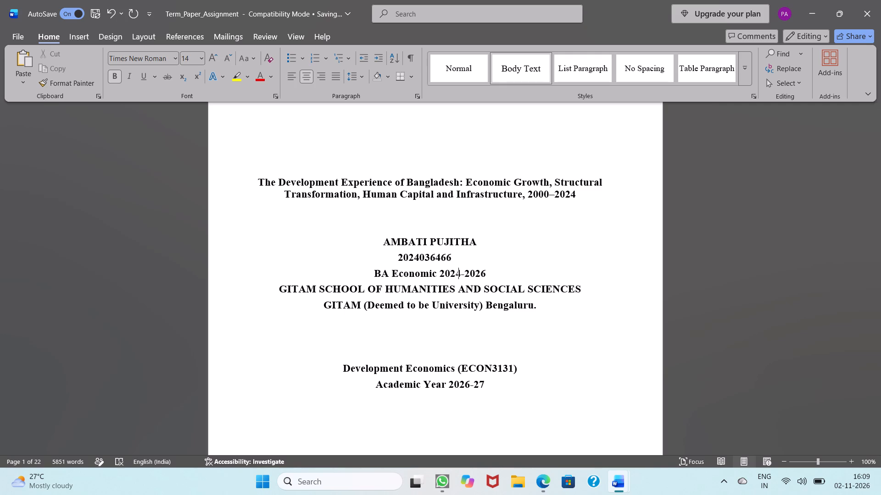
click(489, 278)
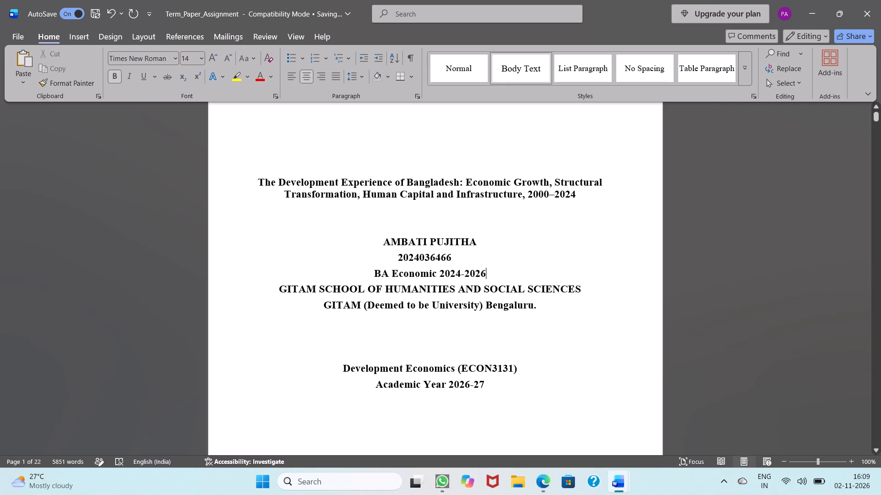
key(BackSpace)
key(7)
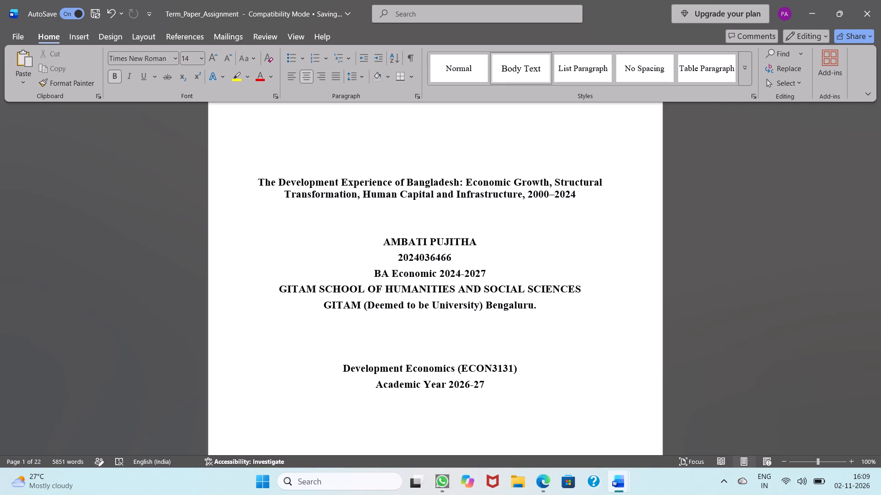
Correct "Tolook" to "To look" in the first bullet of section 1.5 Objectives.
scroll(464, 394, down, 1)
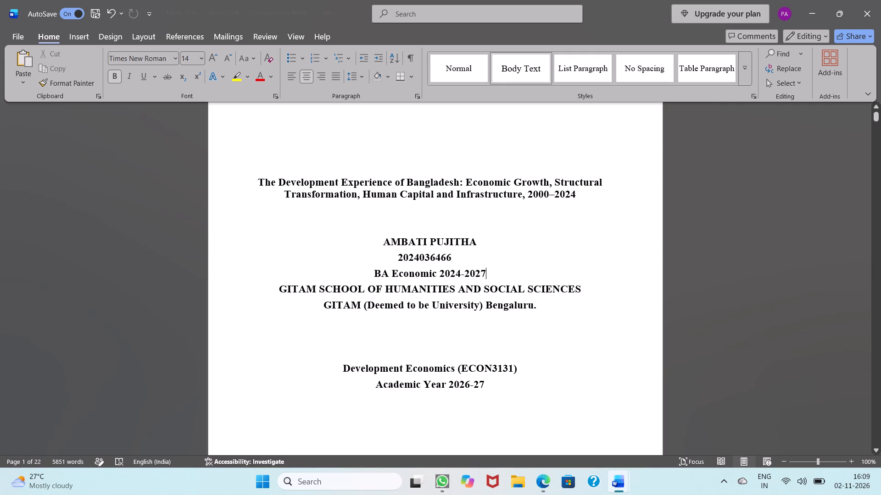
scroll(464, 394, down, 1)
scroll(464, 394, up, 1)
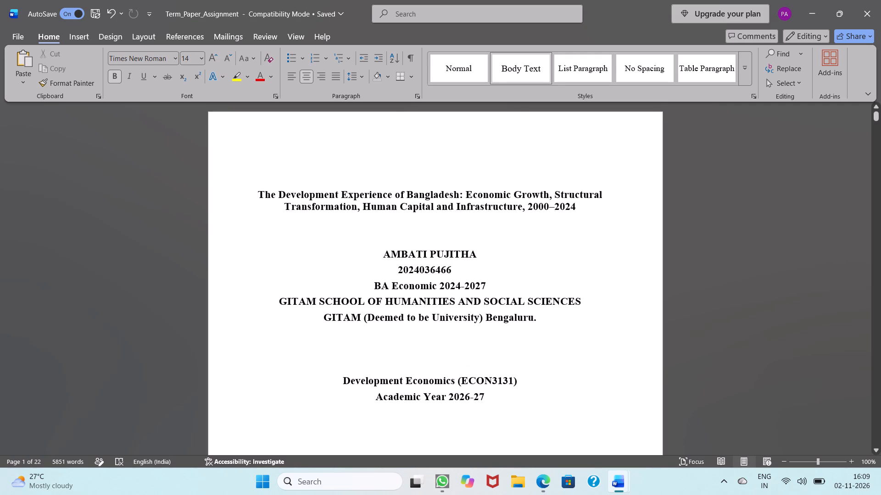
scroll(464, 394, down, 4)
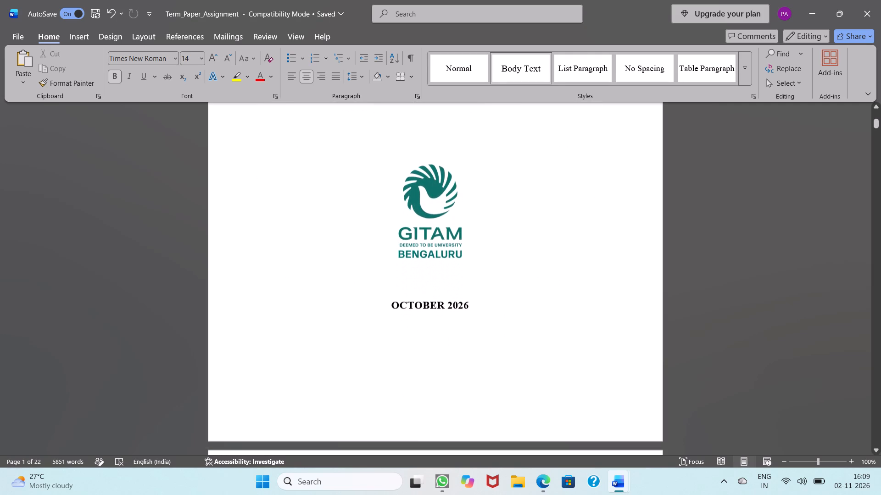
scroll(464, 394, down, 4)
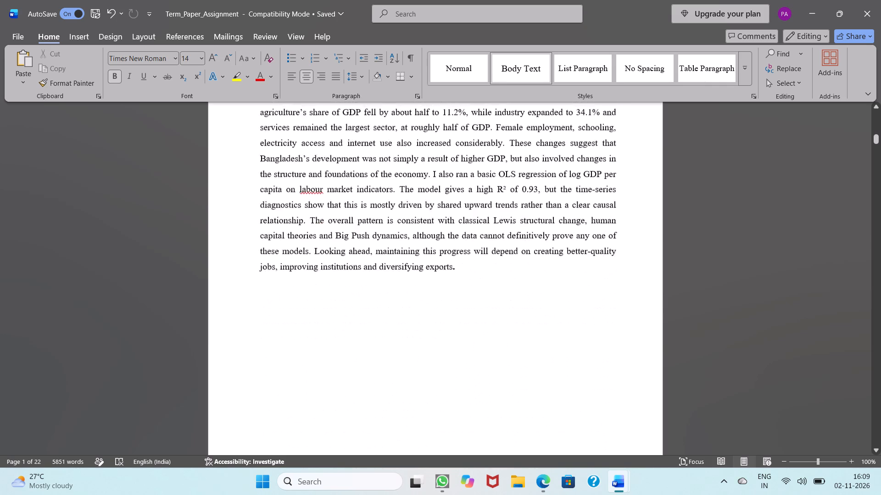
scroll(464, 394, down, 7)
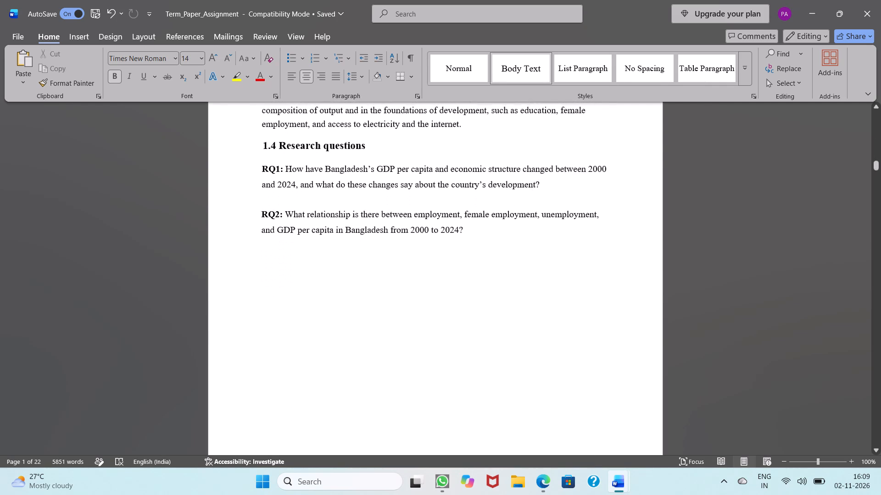
scroll(464, 394, down, 3)
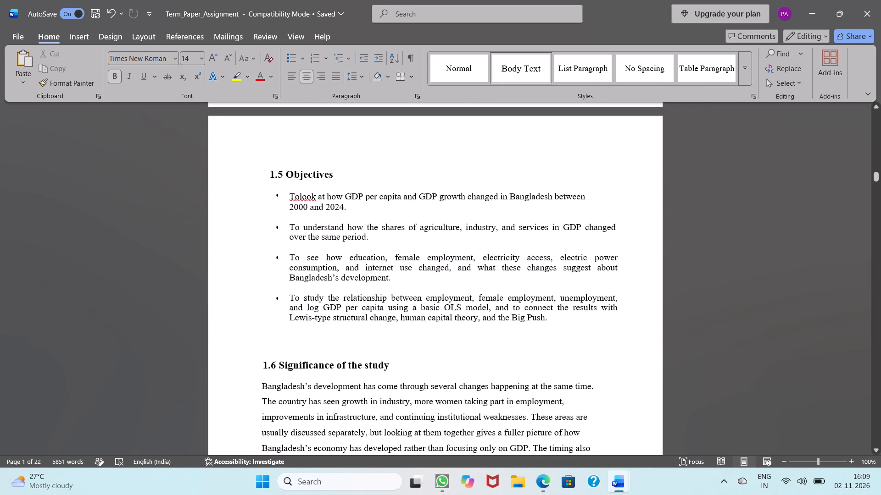
drag(291, 297, 301, 313)
click(336, 332)
right_click(336, 332)
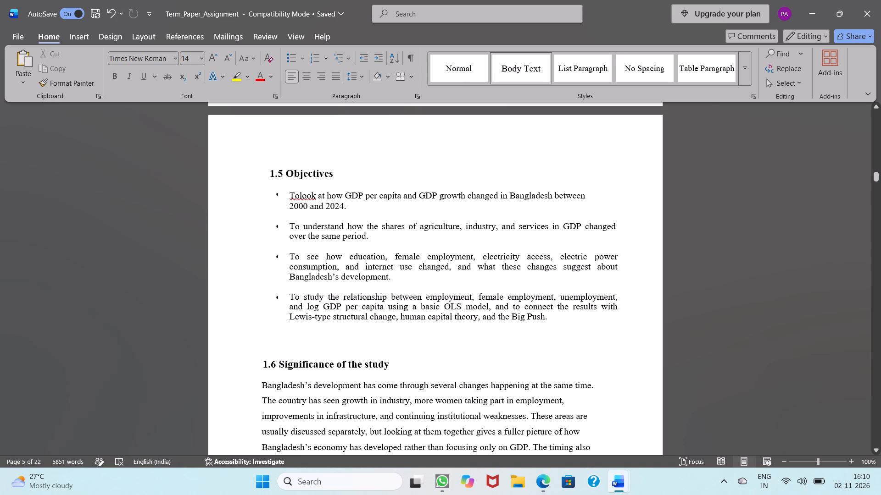
click(297, 194)
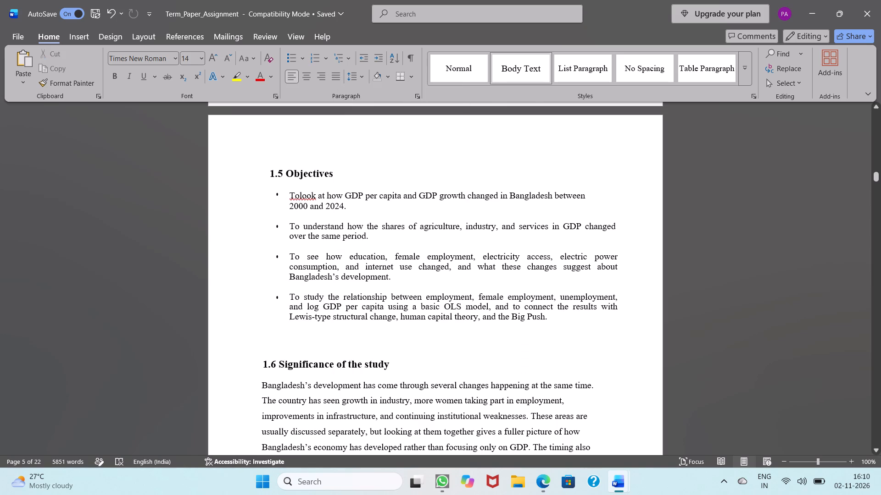
click(299, 194)
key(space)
Check the completed title page, including the paper title, student details, course, academic year, logo and date.
scroll(338, 235, up, 8)
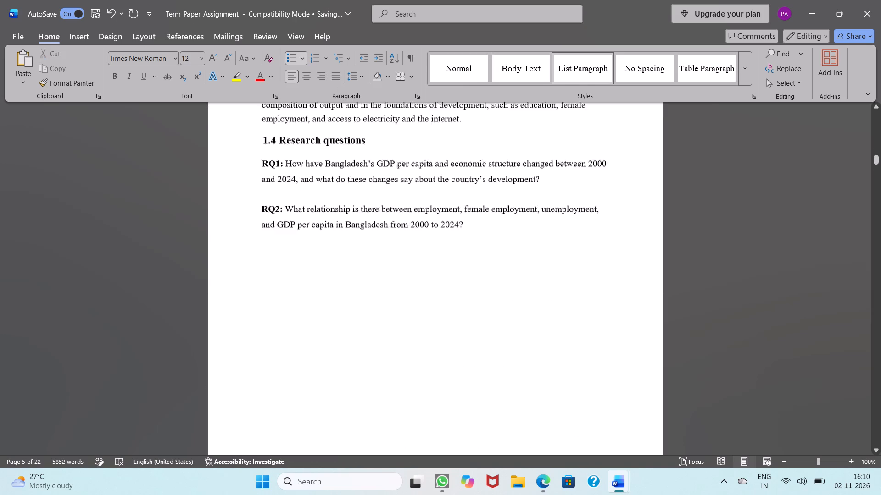
scroll(338, 235, up, 7)
scroll(338, 235, down, 4)
scroll(338, 235, up, 4)
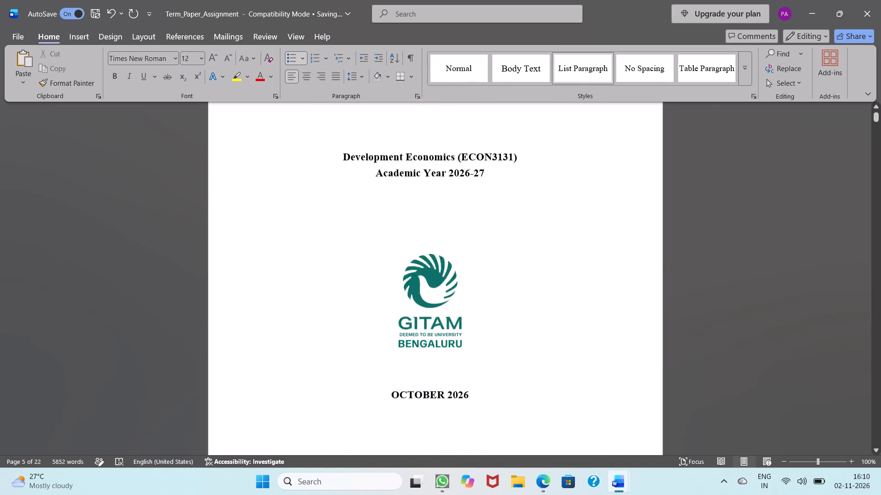
scroll(338, 235, up, 1)
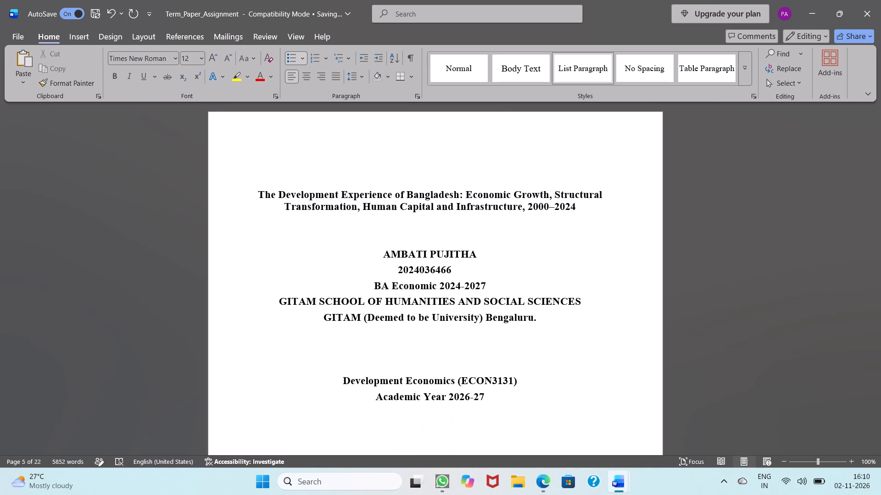
scroll(338, 235, down, 3)
scroll(338, 235, up, 1)
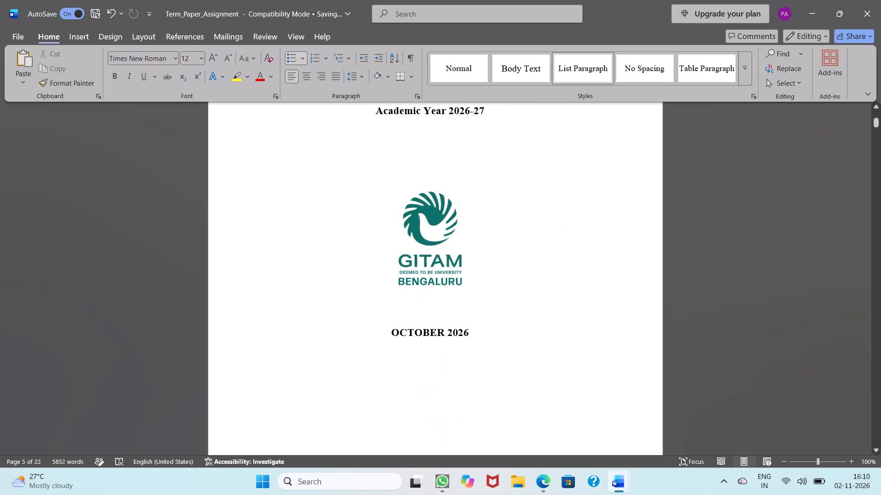
scroll(338, 235, up, 1)
Review the Abstract page of the term paper for errors.
scroll(338, 235, down, 6)
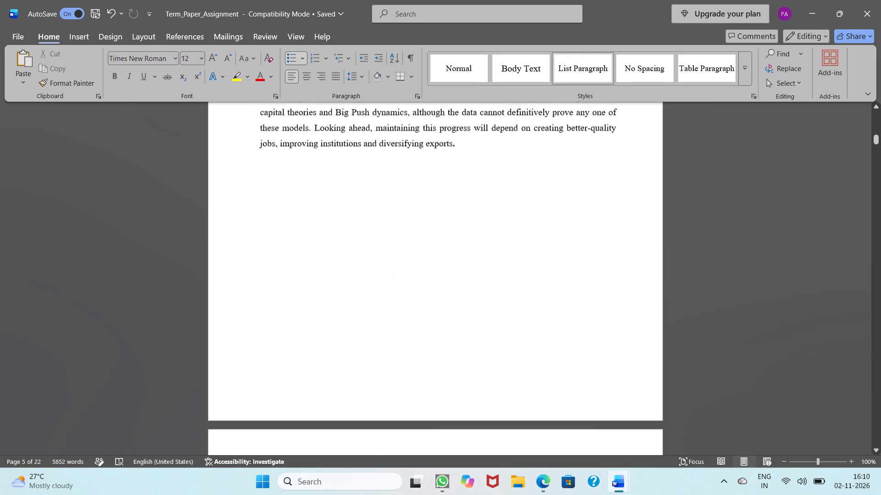
scroll(338, 235, down, 4)
scroll(338, 235, up, 1)
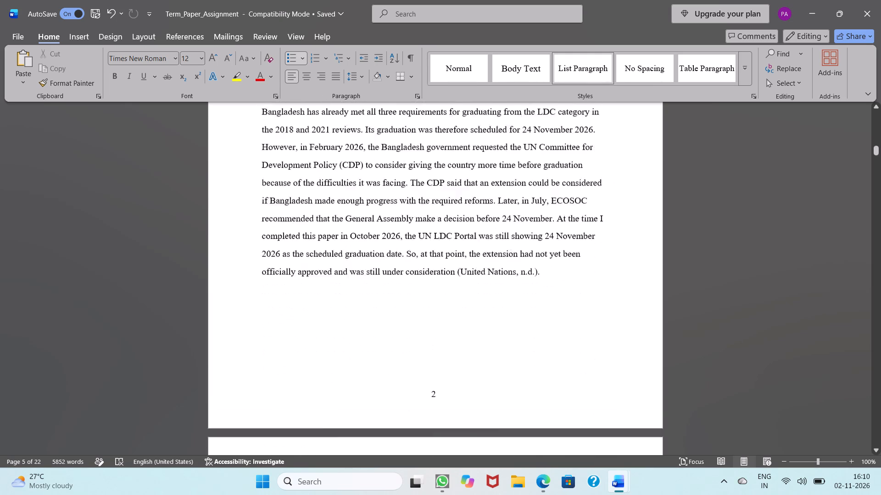
scroll(338, 235, up, 1)
scroll(338, 235, down, 1)
scroll(338, 235, up, 3)
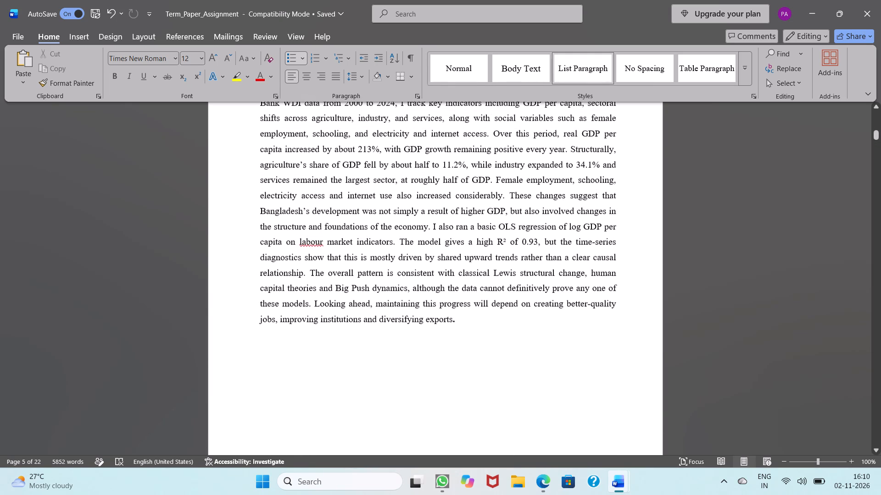
scroll(338, 235, up, 1)
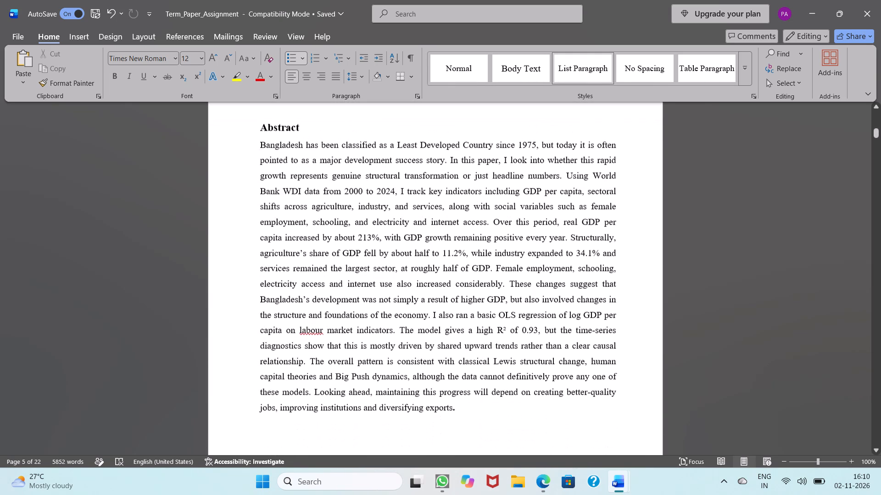
Proofread the Introduction from 1.1 Background through 1.7 Structure of the paper, including the corrected objectives.
scroll(338, 235, down, 5)
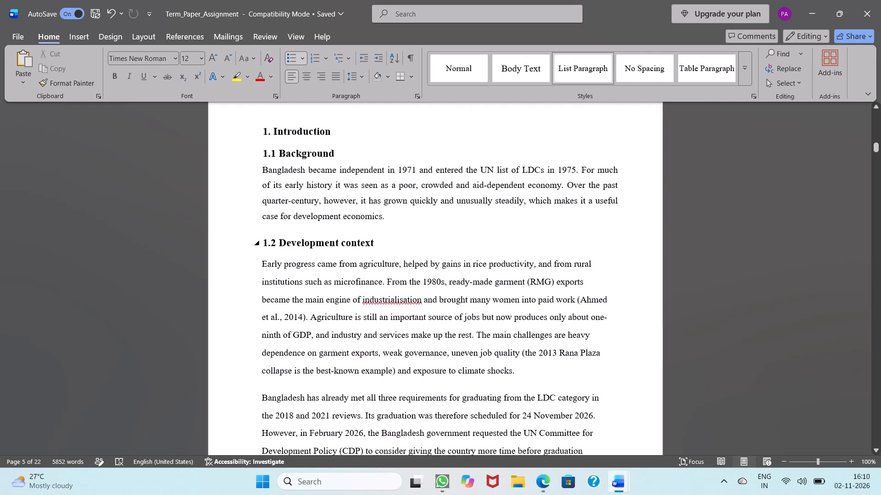
scroll(338, 235, down, 3)
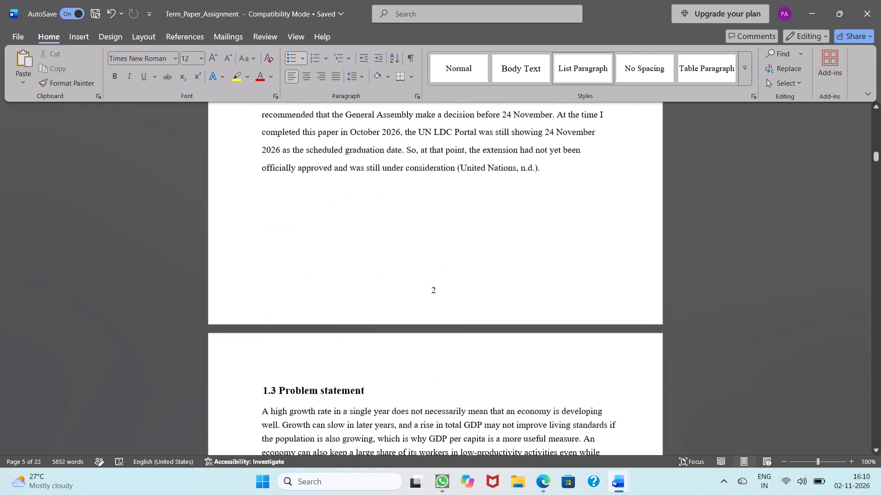
scroll(338, 235, down, 6)
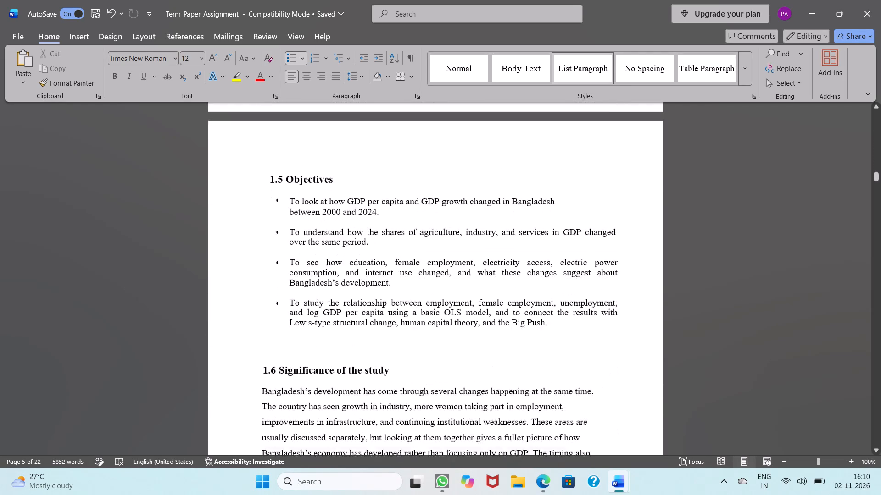
scroll(338, 235, down, 3)
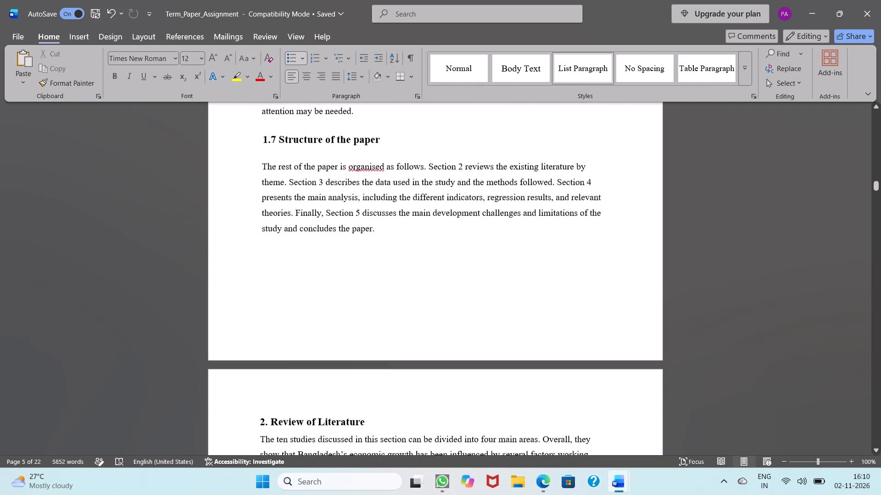
Review section 2, Review of Literature, including Table 1 of the reviewed studies and the thematic subsections.
scroll(338, 235, down, 3)
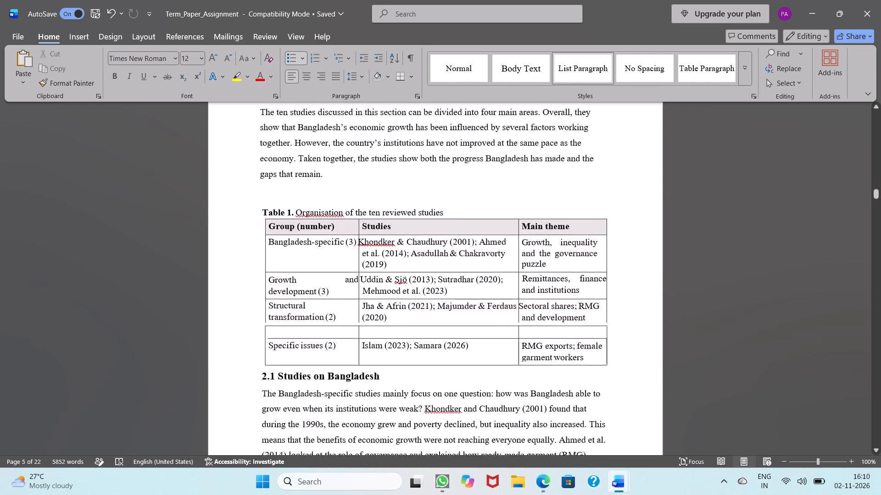
scroll(338, 235, down, 2)
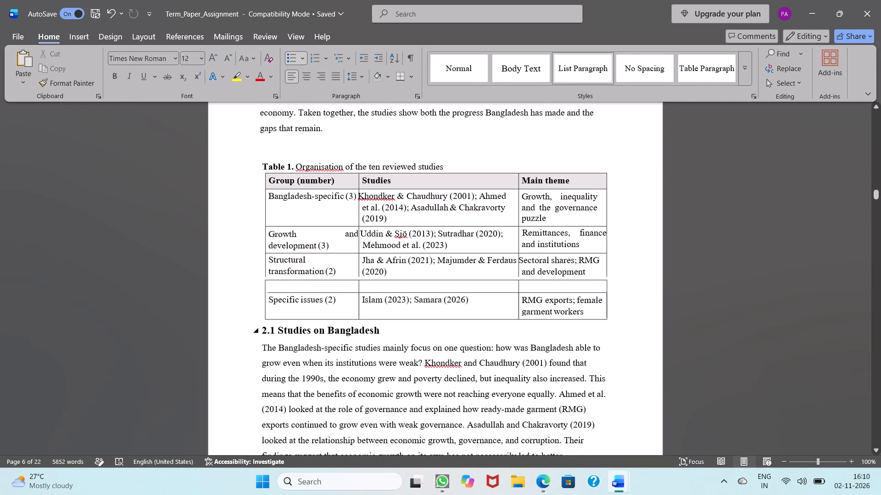
scroll(390, 349, down, 2)
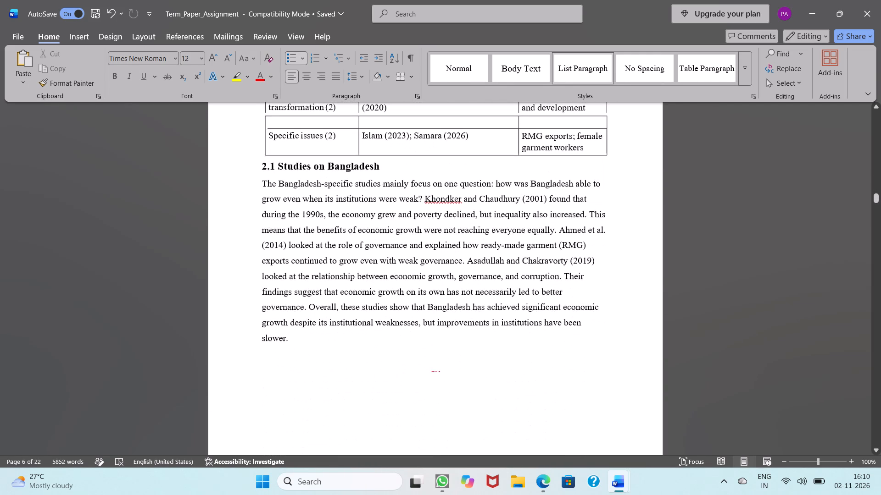
scroll(390, 349, down, 8)
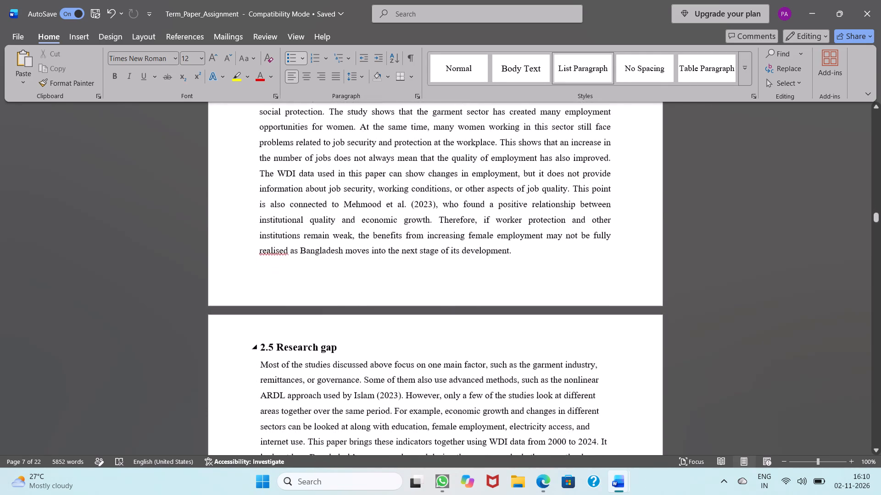
Review the research gap and the data and methods section, including Table 2 of variables and the regression model.
scroll(390, 349, down, 3)
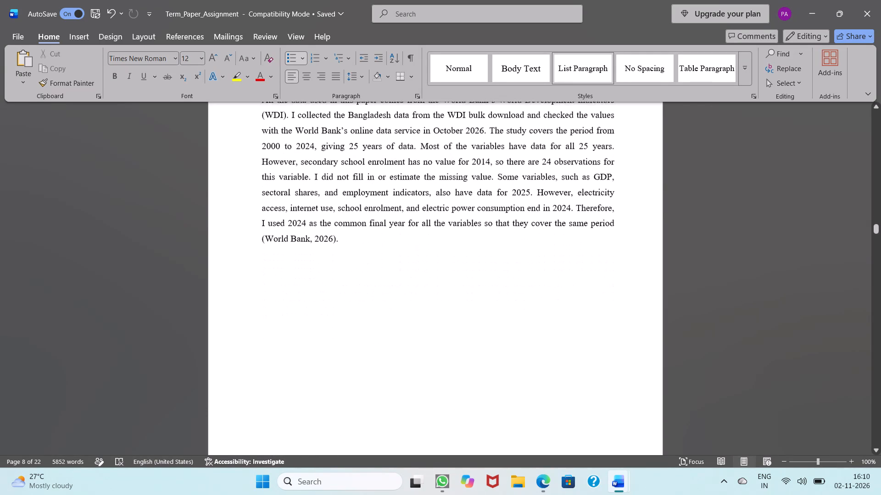
scroll(390, 349, down, 4)
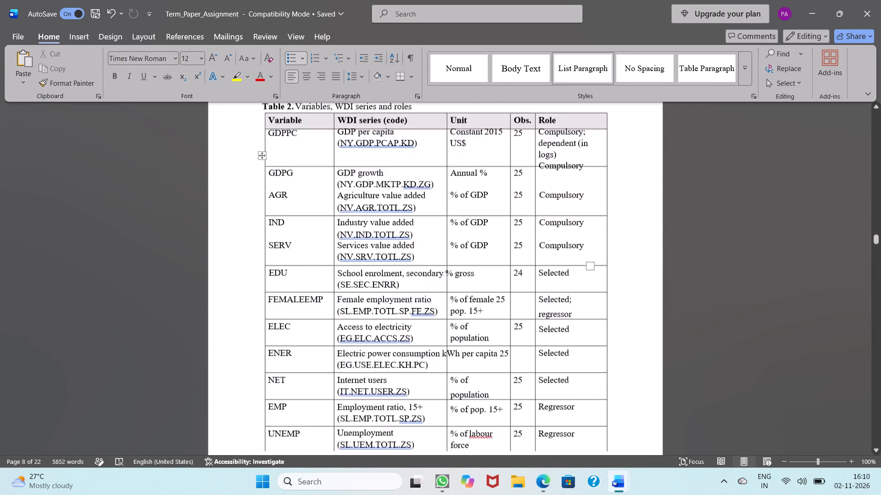
scroll(390, 349, down, 4)
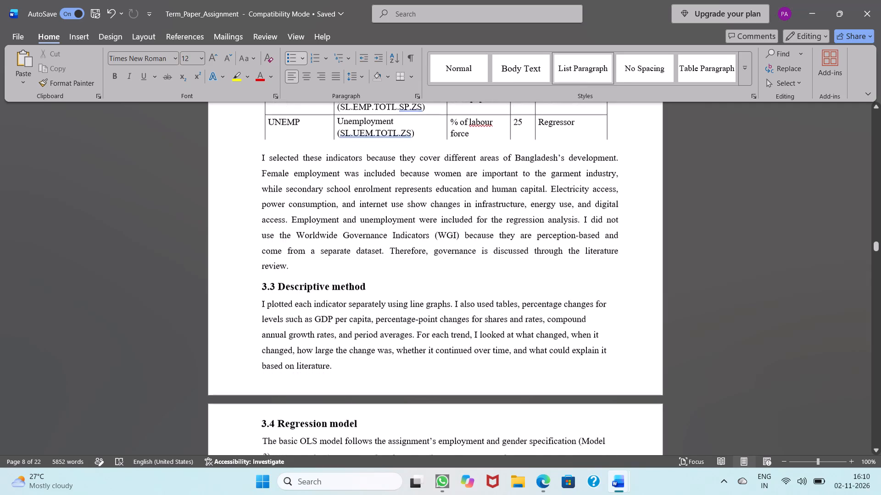
scroll(390, 349, down, 3)
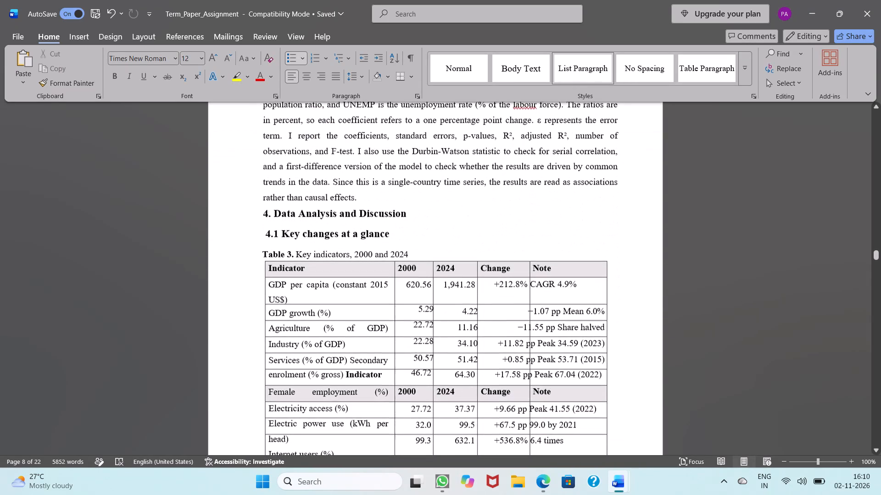
Examine Table 3 of key indicators and the growth, agriculture and industry figures and discussion in section 4.
scroll(390, 349, down, 2)
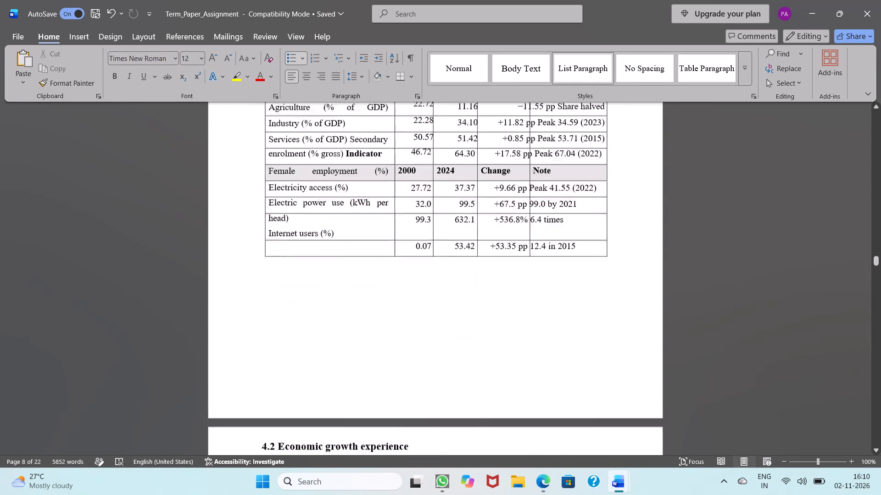
scroll(390, 349, down, 3)
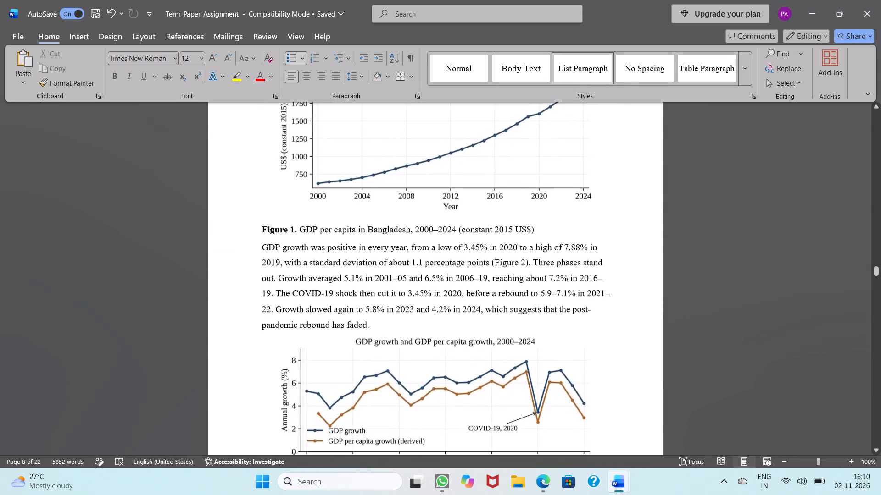
scroll(390, 349, down, 5)
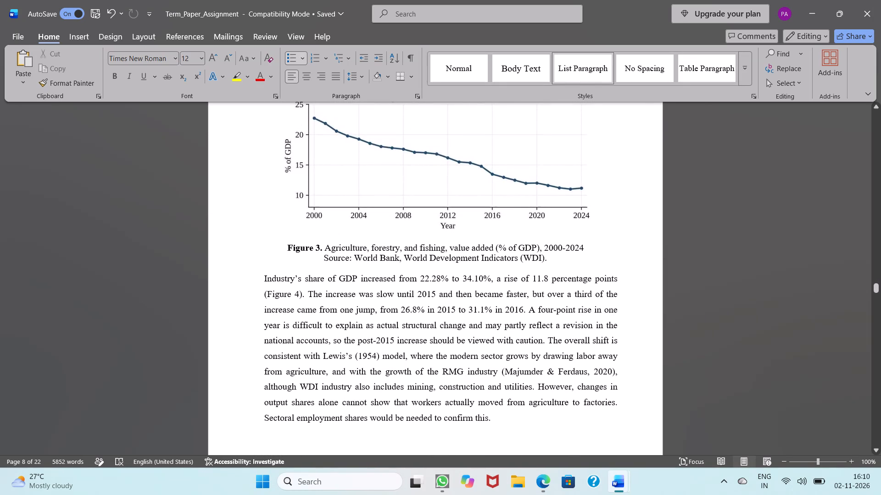
scroll(390, 349, down, 1)
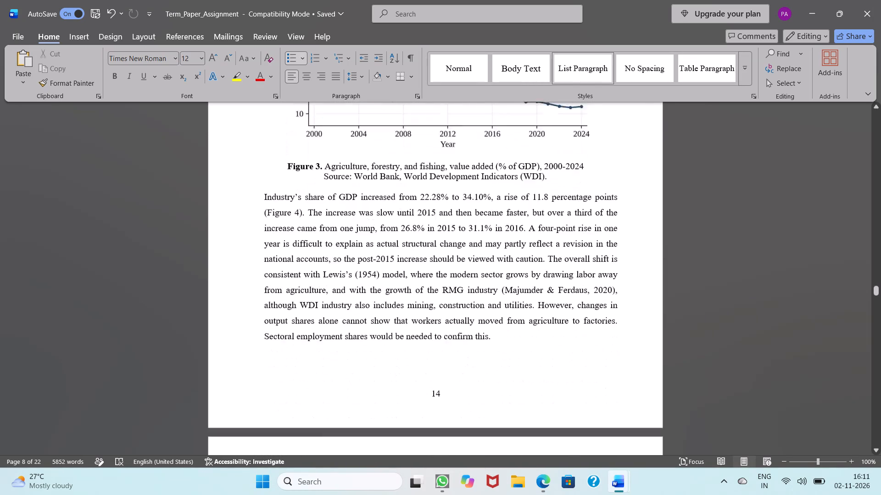
scroll(390, 349, down, 4)
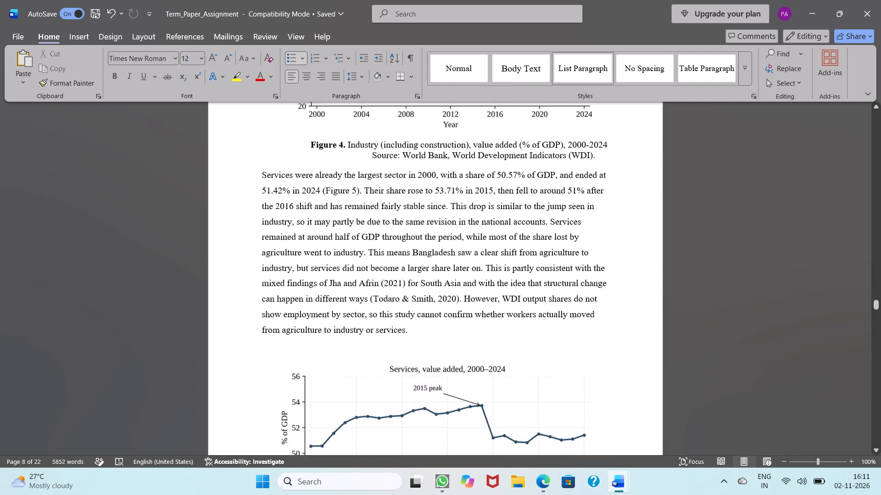
Examine the services, schooling, female employment, electricity and internet figures and the regression tables in section 4.
scroll(390, 349, down, 5)
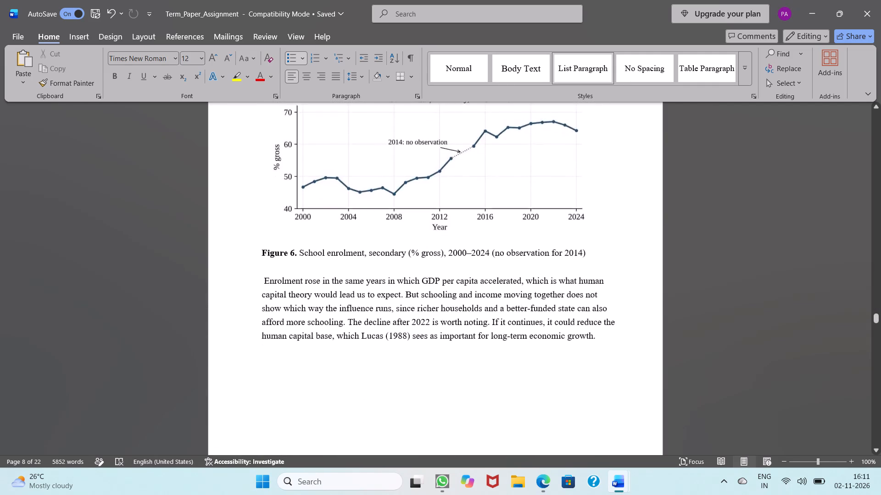
scroll(390, 349, down, 3)
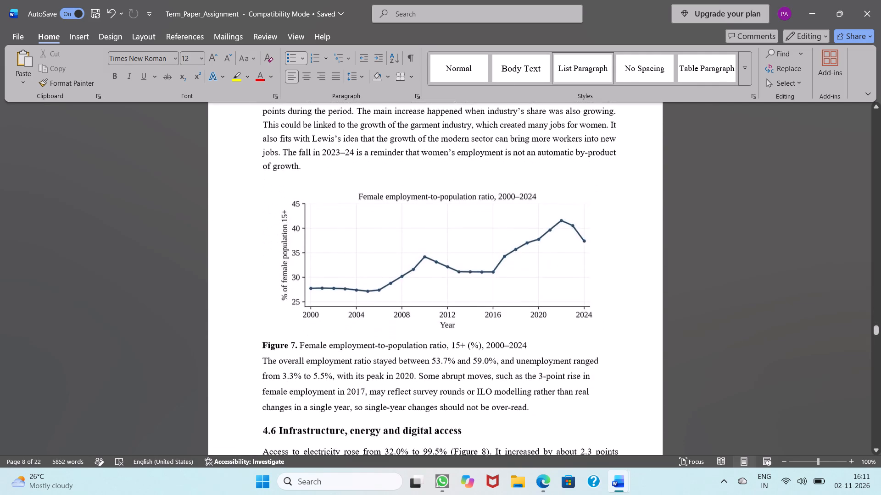
scroll(390, 349, down, 4)
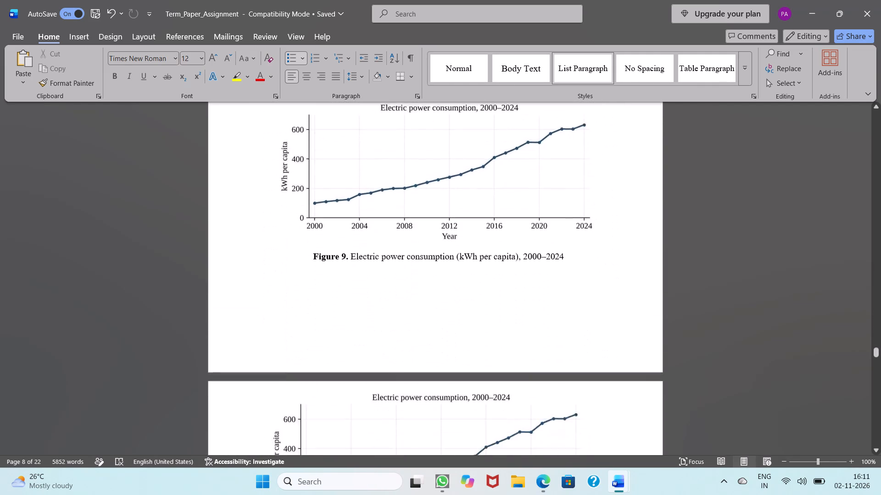
scroll(390, 349, down, 3)
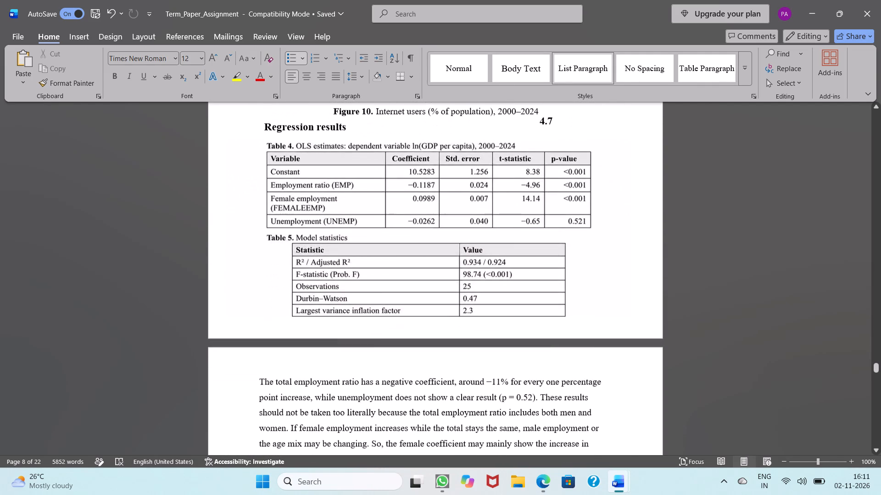
Review the discussion of the regression results, the Conclusion and the major development challenges in section 5.1.
scroll(390, 349, down, 2)
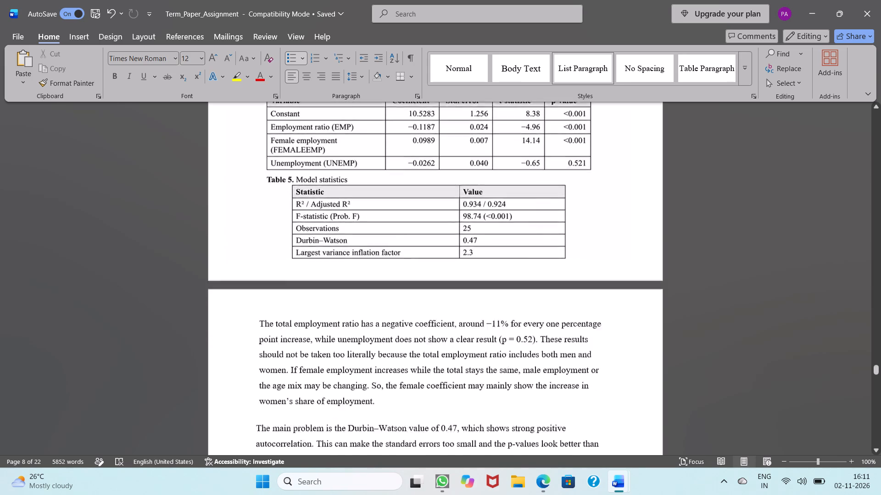
scroll(390, 349, down, 5)
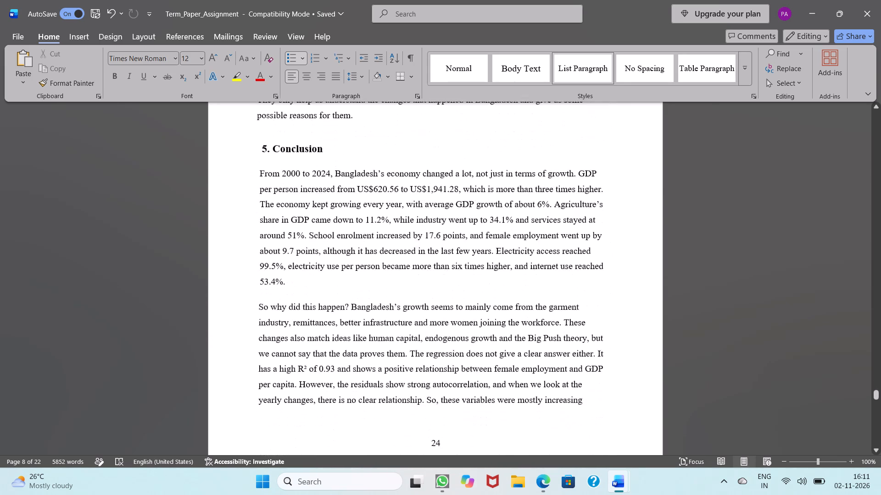
scroll(390, 349, down, 3)
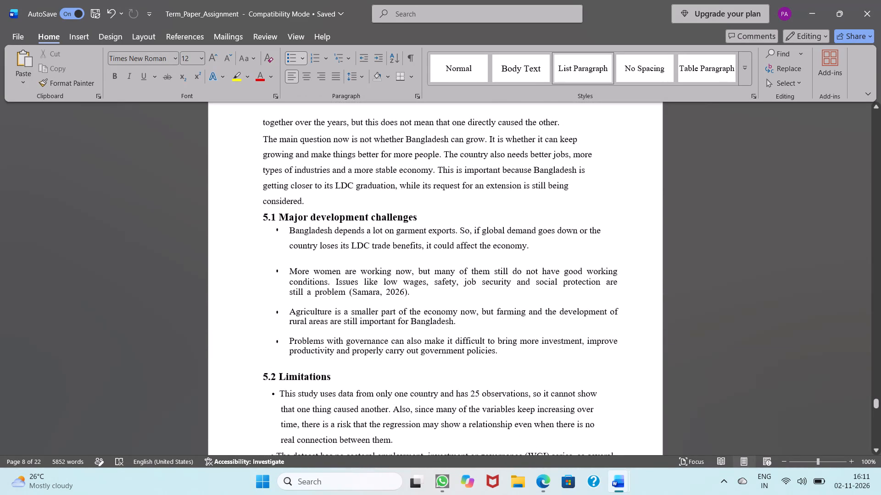
Check the limitations, the references and the supplementary model tables at the paper's end, and return to the title page.
scroll(390, 349, down, 5)
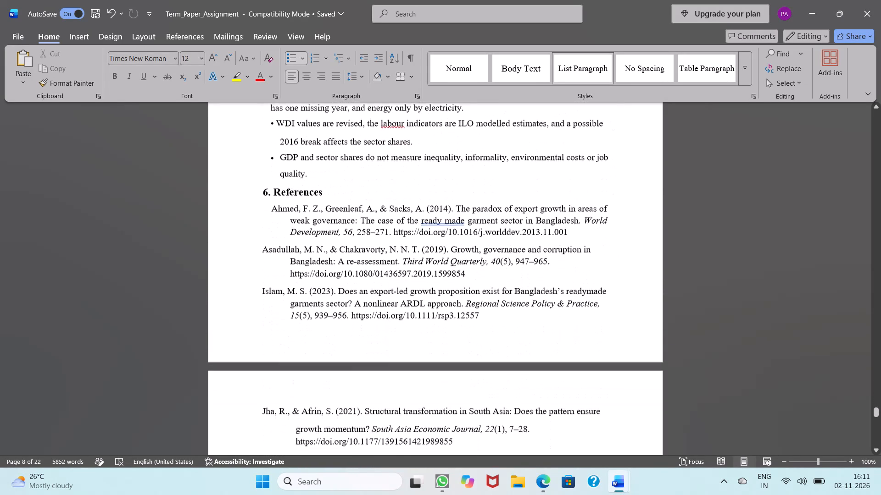
scroll(390, 349, down, 2)
scroll(390, 349, up, 1)
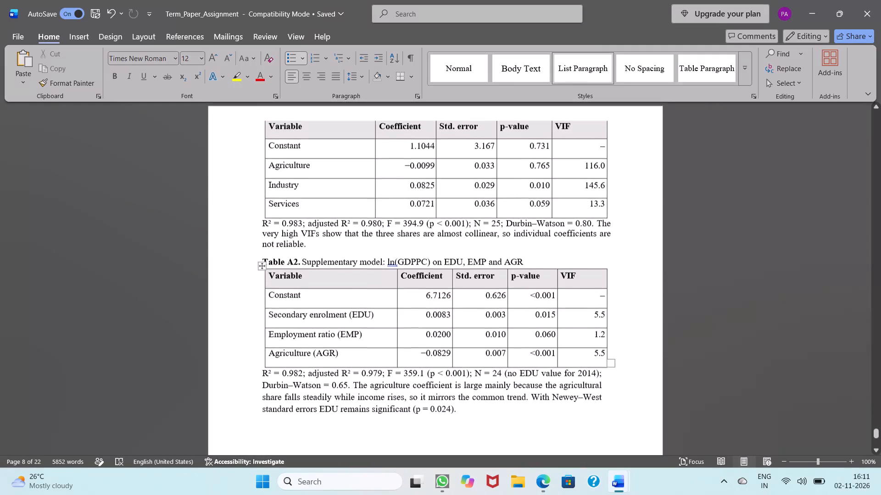
scroll(390, 349, up, 20)
scroll(390, 349, up, 14)
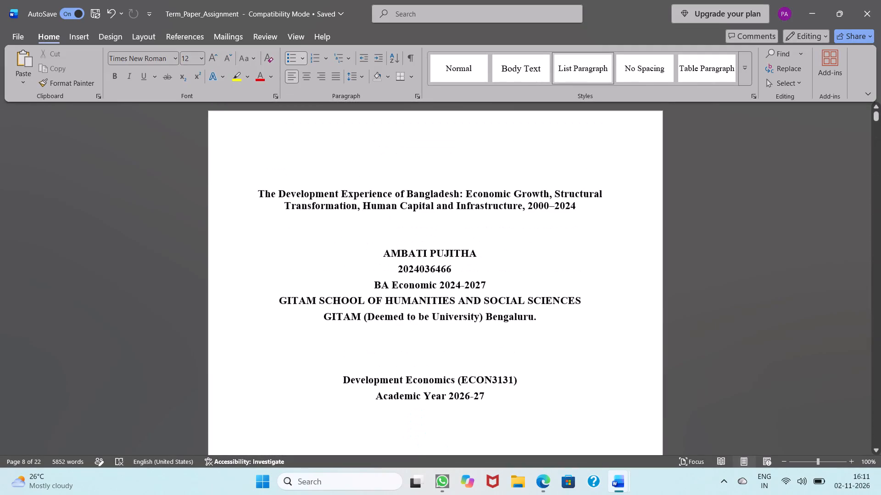
Begin saving a copy of the term paper in the Downloads folder, with the file name TERM PAPER BANGLADESH.
click(21, 27)
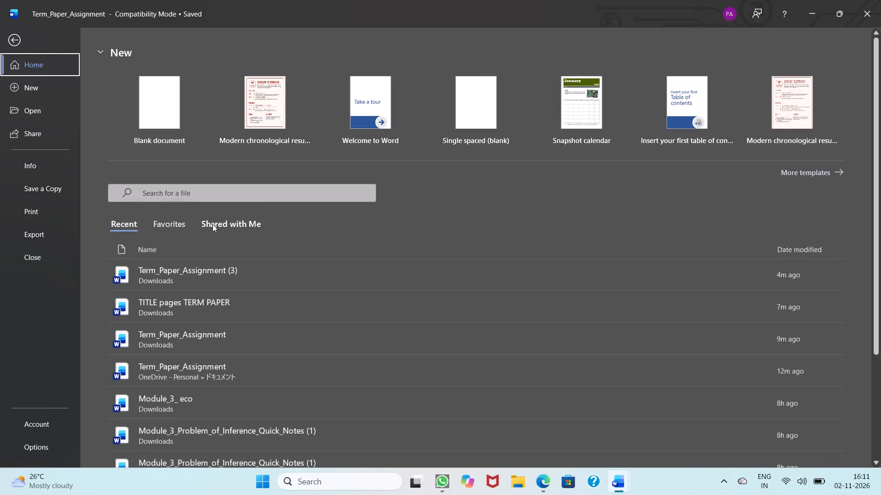
click(31, 192)
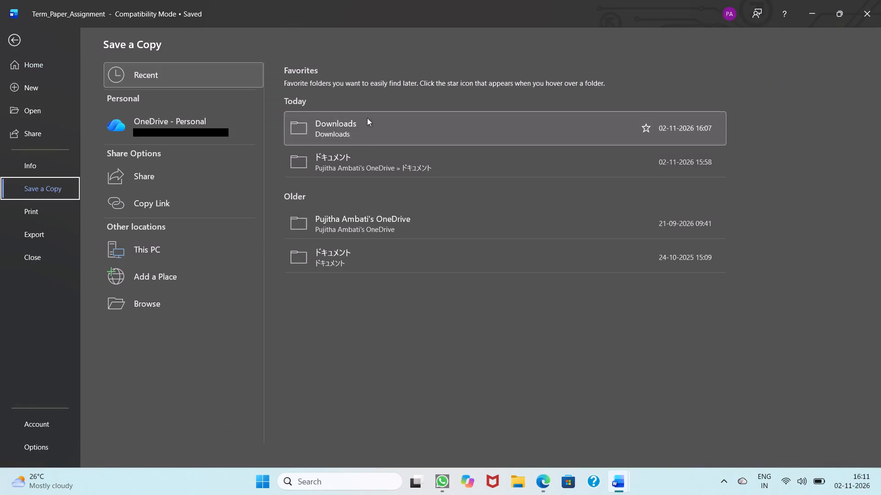
click(357, 140)
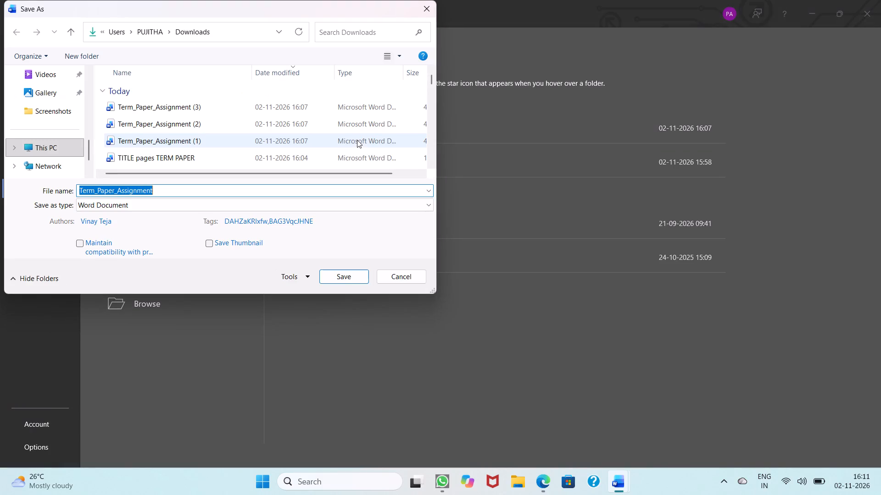
click(185, 185)
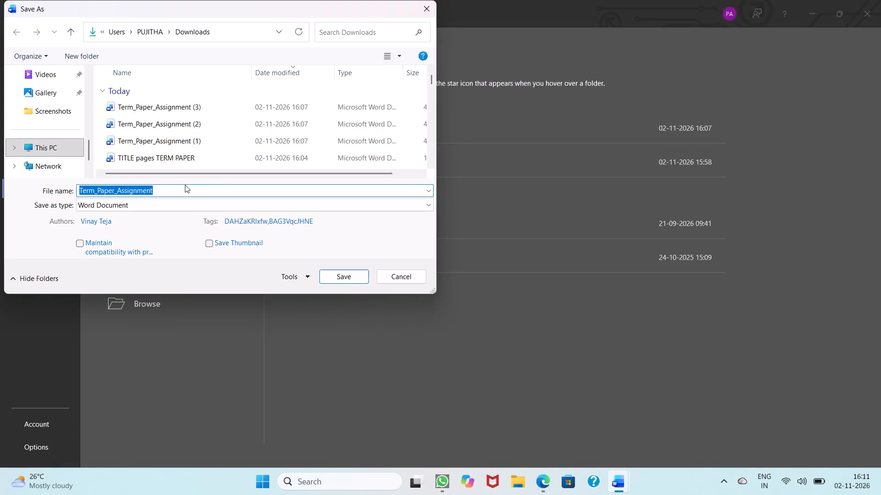
click(180, 187)
key(BackSpace)
key(BackSpace)
key(BackSpace)
key(BackSpace)
key(BackSpace)
key(BackSpace)
key(BackSpace)
key(BackSpace)
key(BackSpace)
key(BackSpace)
key(BackSpace)
key(BackSpace)
key(BackSpace)
key(BackSpace)
key(BackSpace)
key(BackSpace)
key(BackSpace)
key(BackSpace)
key(BackSpace)
key(BackSpace)
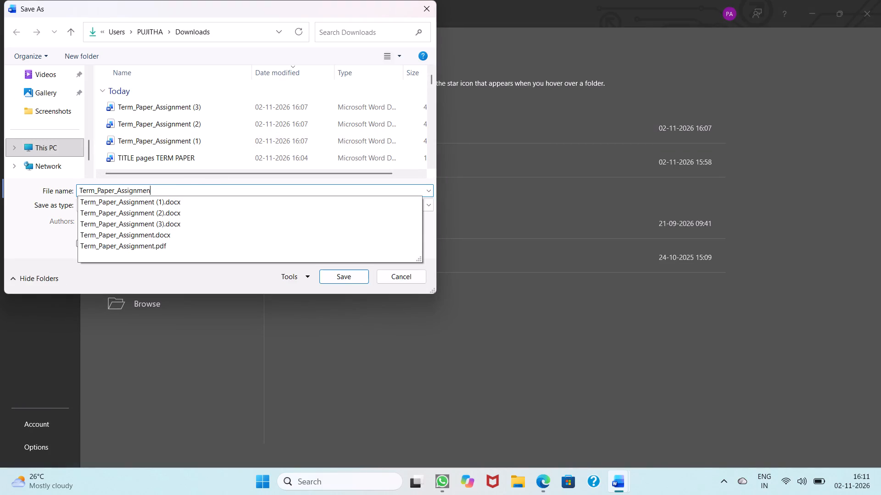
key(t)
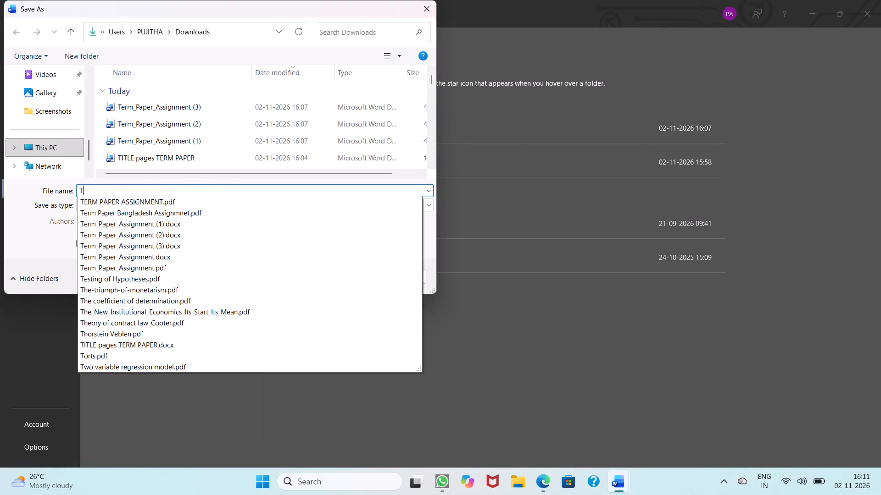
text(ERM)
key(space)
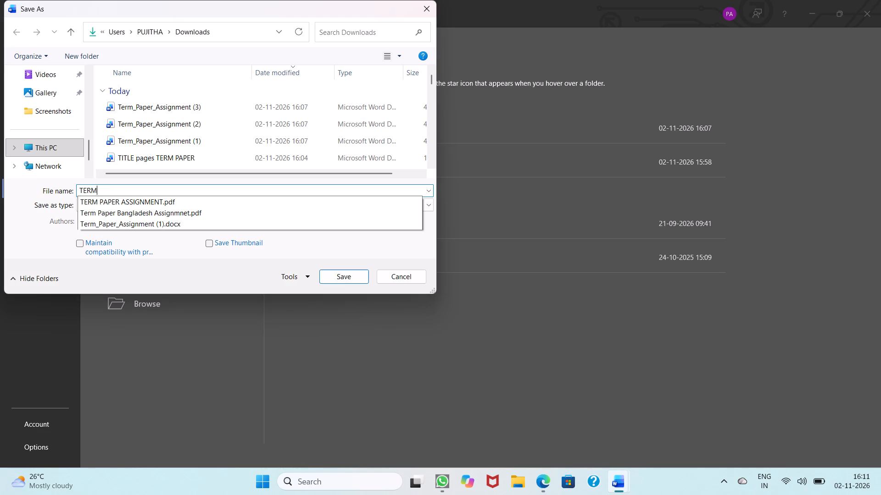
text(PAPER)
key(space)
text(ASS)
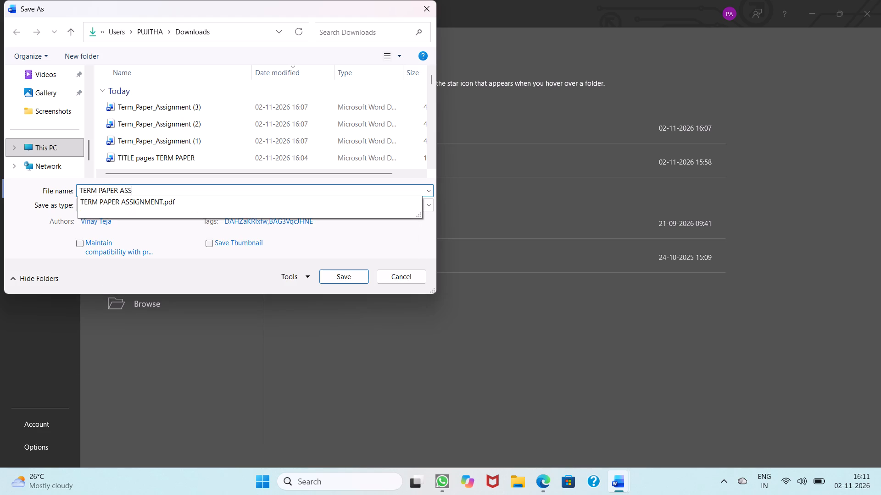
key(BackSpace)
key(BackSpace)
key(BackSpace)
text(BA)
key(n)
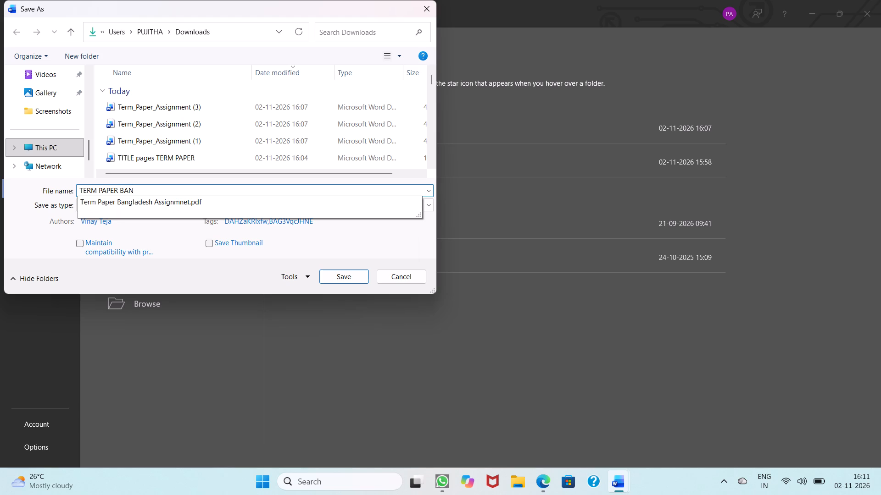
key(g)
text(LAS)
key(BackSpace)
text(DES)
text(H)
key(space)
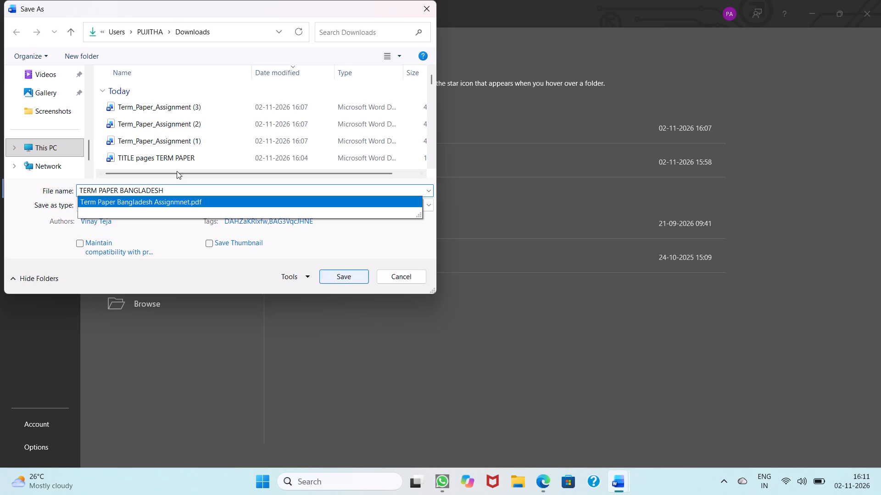
click(175, 189)
Replace the copy's author with the student's first name and save it as a Word document in the newest file format.
click(115, 224)
key(BackSpace)
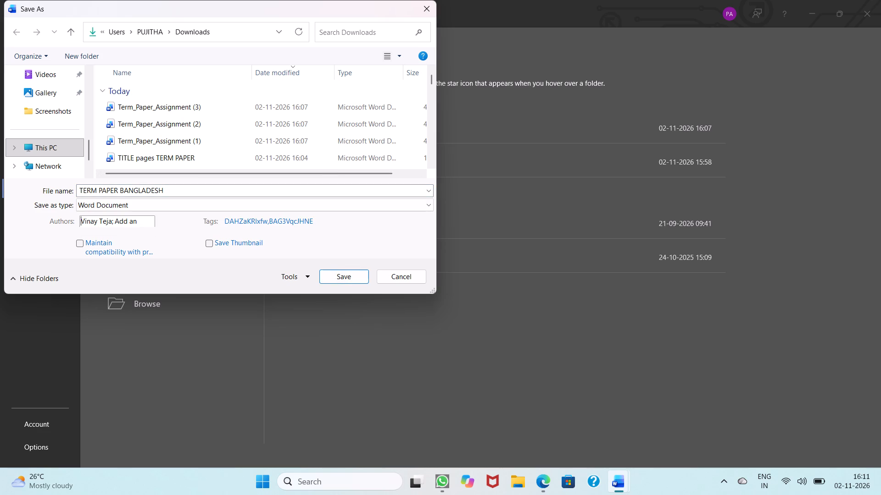
key(BackSpace)
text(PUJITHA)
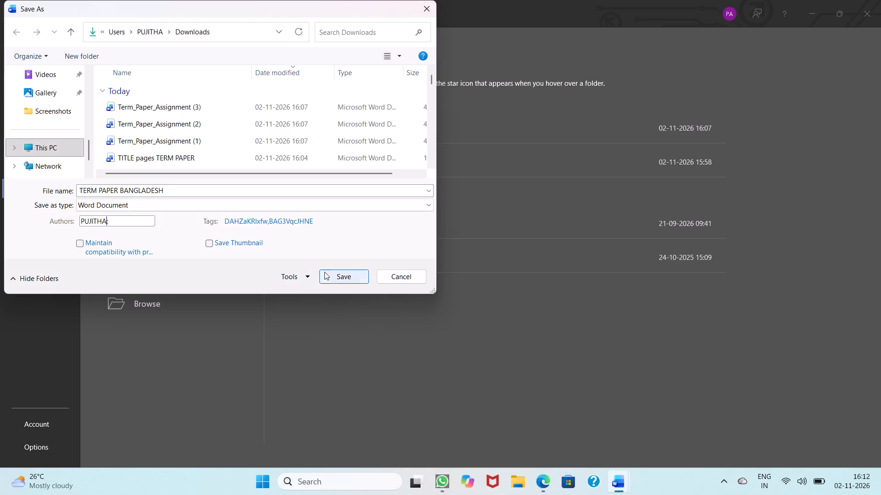
click(325, 277)
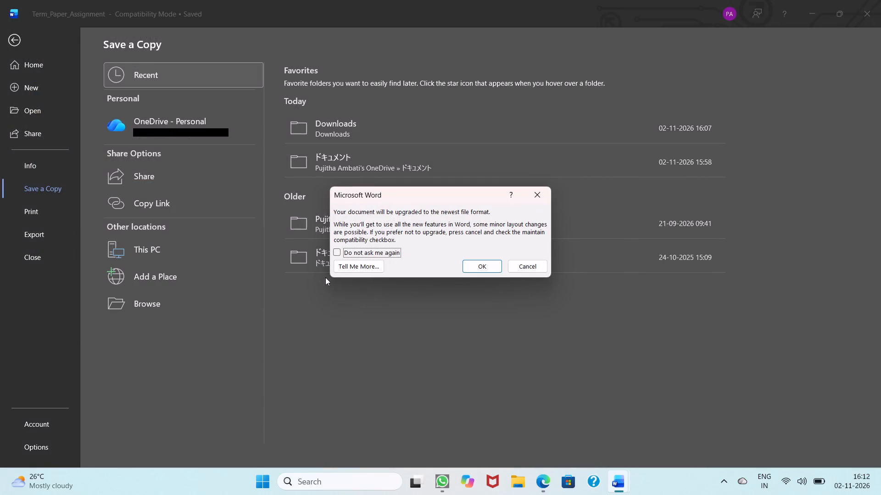
click(472, 264)
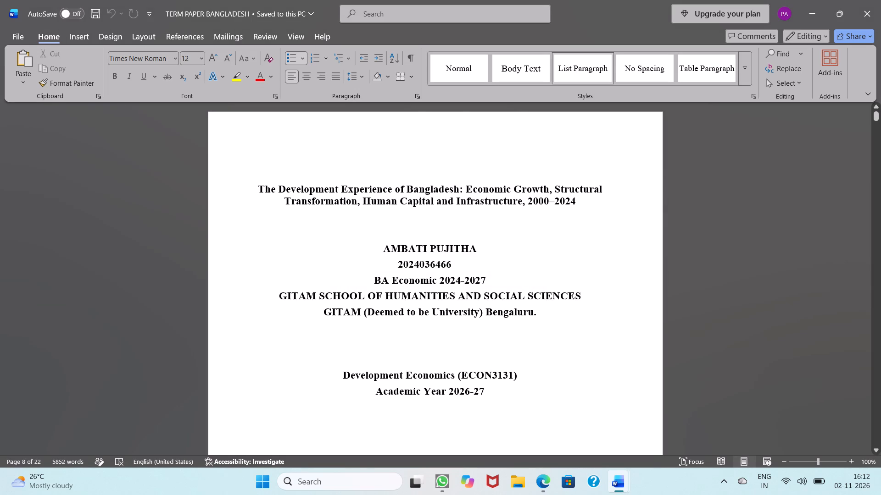
Skim the saved copy's layout from the title page and abstract through to supplementary Table A2 at the end.
scroll(257, 192, down, 1)
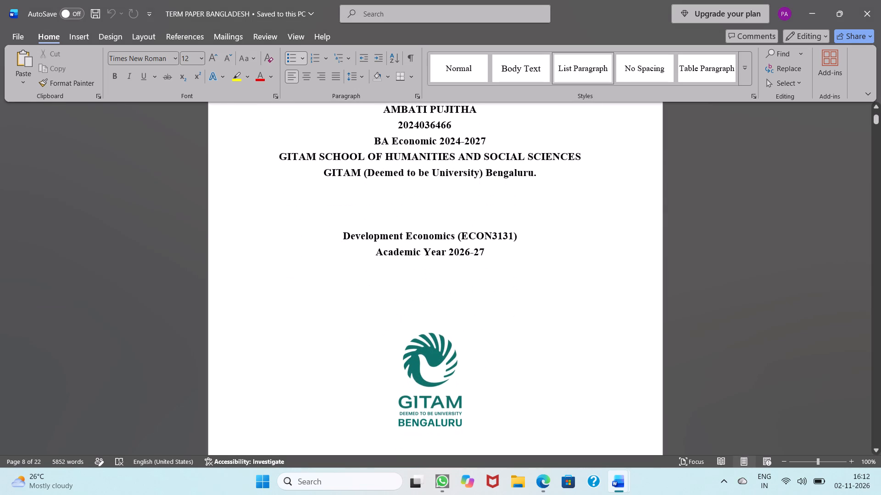
ctrl+scroll(257, 192, down, 3)
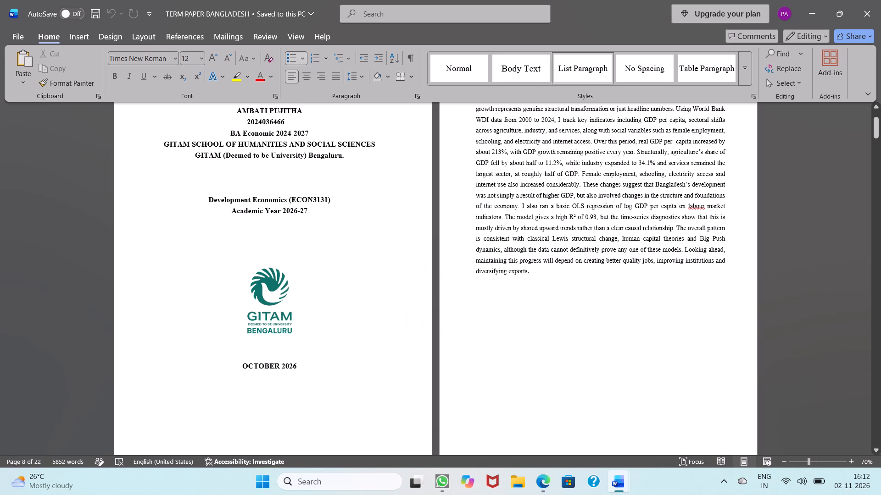
scroll(257, 192, up, 1)
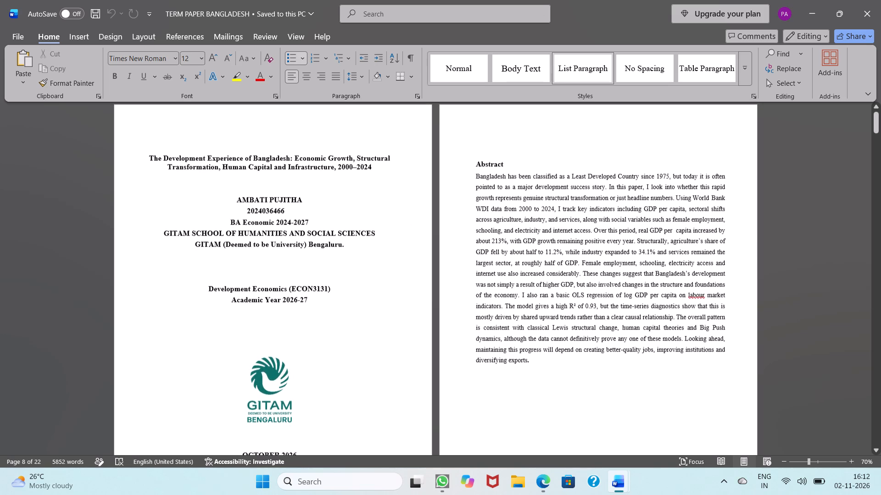
scroll(257, 192, up, 1)
scroll(257, 192, down, 6)
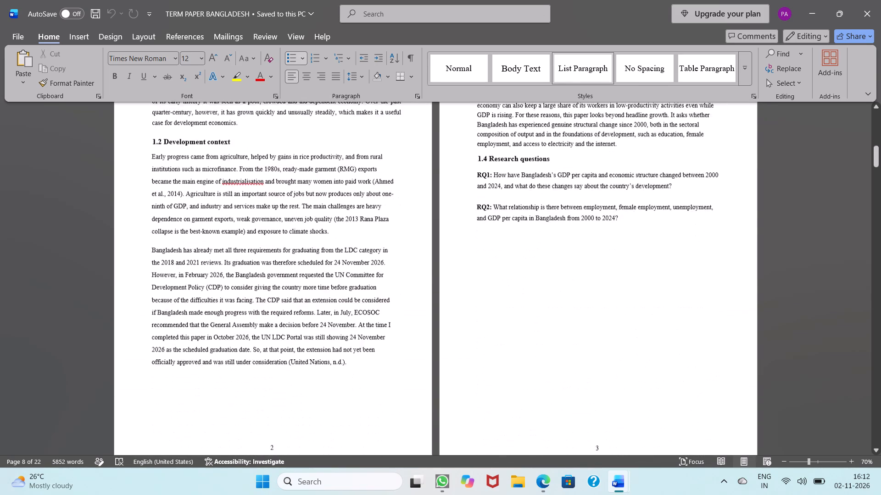
scroll(257, 192, down, 2)
scroll(257, 192, down, 20)
scroll(257, 192, down, 20)
scroll(257, 192, down, 12)
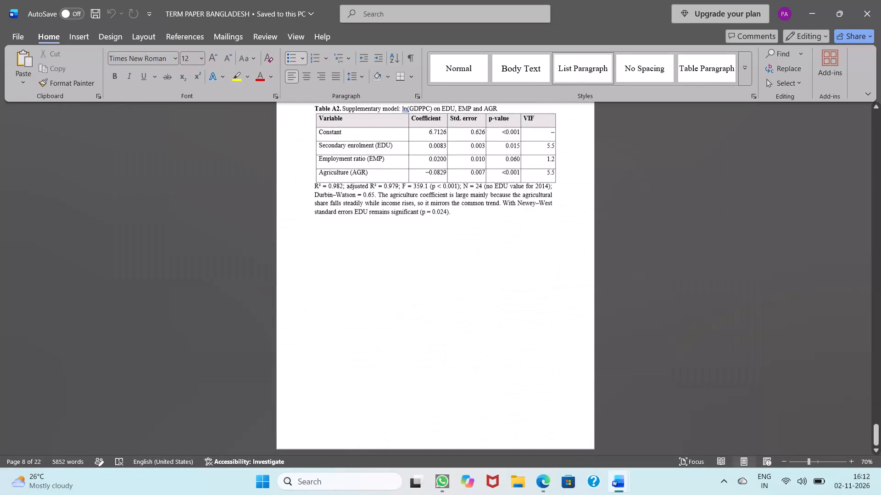
Go back from supplementary Table A2 to the title page and abstract at the start of the term paper.
scroll(257, 192, up, 3)
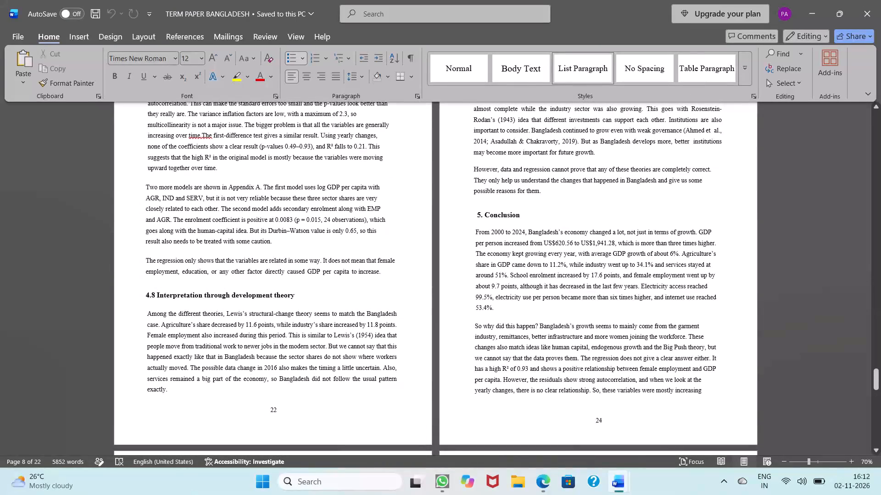
scroll(257, 192, up, 20)
scroll(257, 192, up, 20)
scroll(257, 192, up, 20)
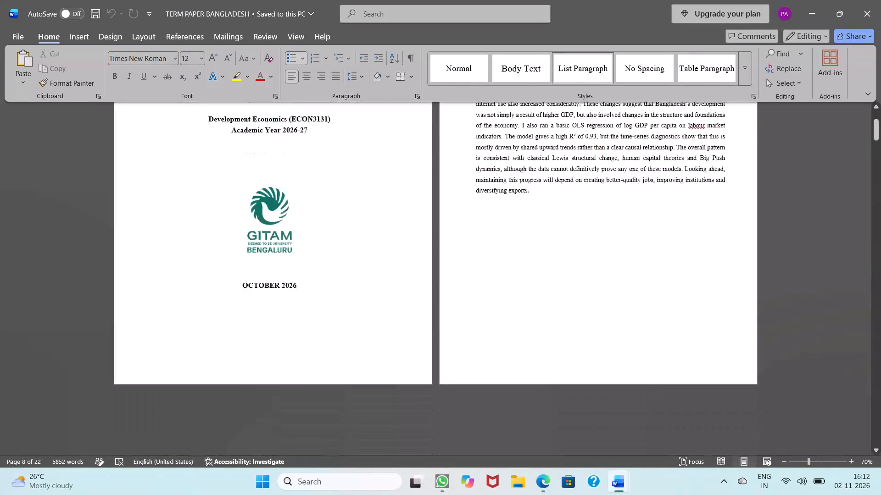
scroll(257, 192, up, 20)
scroll(257, 192, up, 20)
scroll(257, 192, up, 14)
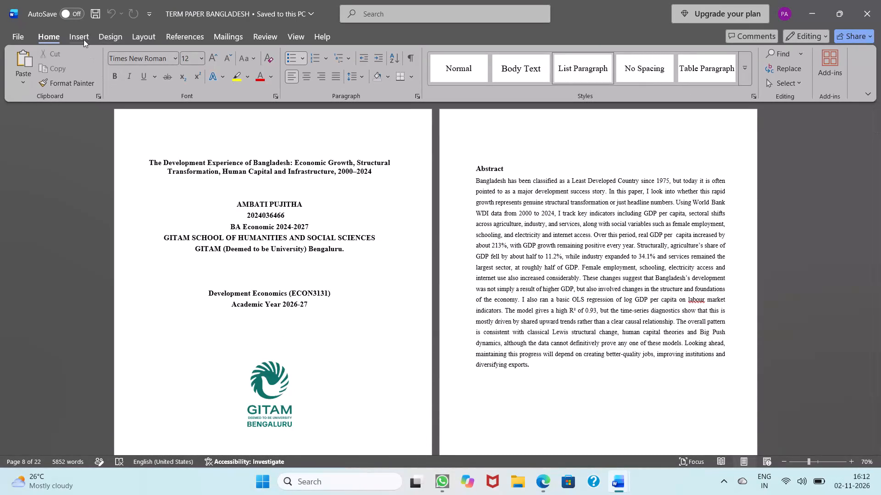
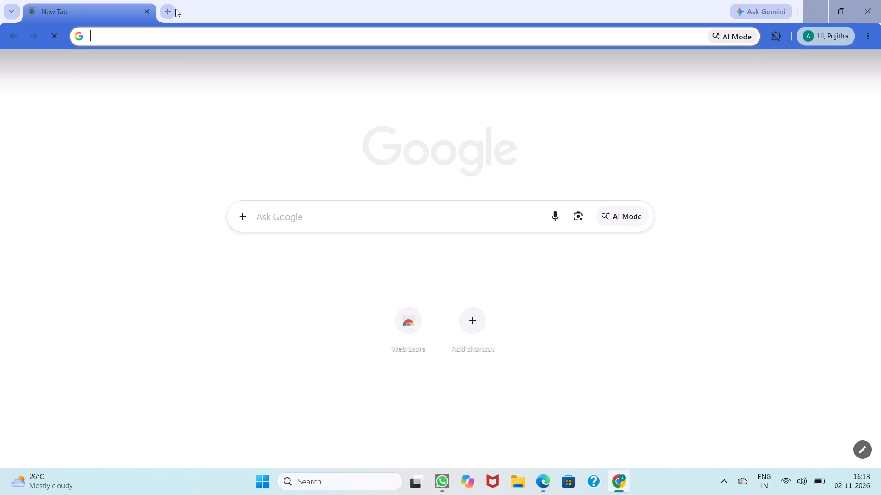
In Chrome, search the web for Mospi and open the Ministry of Statistics and Program Implementation website.
key(m)
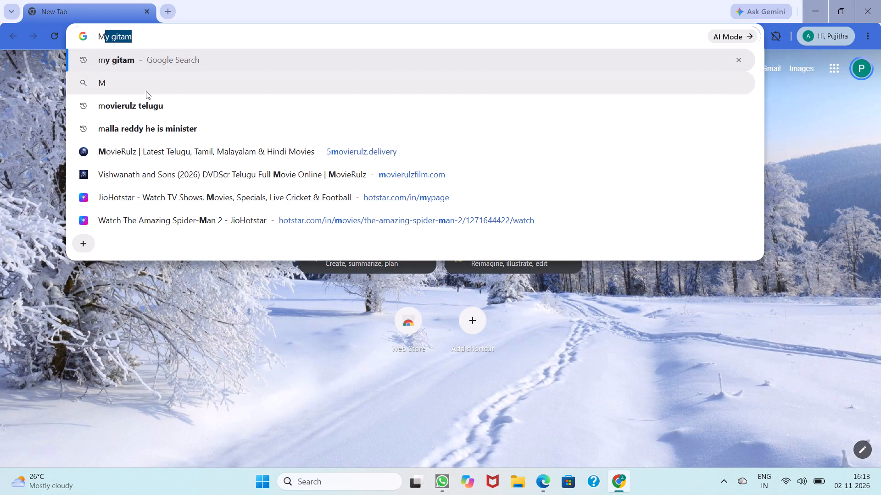
key(o)
key(BackSpace)
text(ospi)
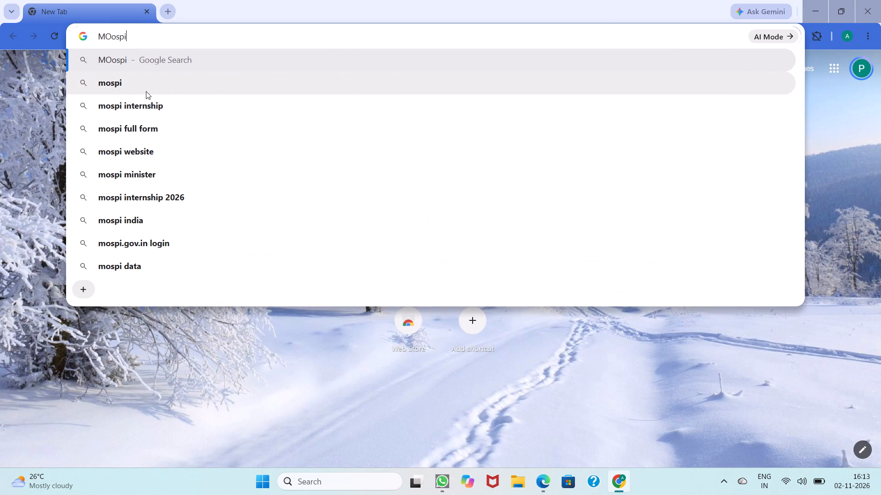
key(Left)
key(Left)
key(Left)
key(Left)
key(BackSpace)
key(Return)
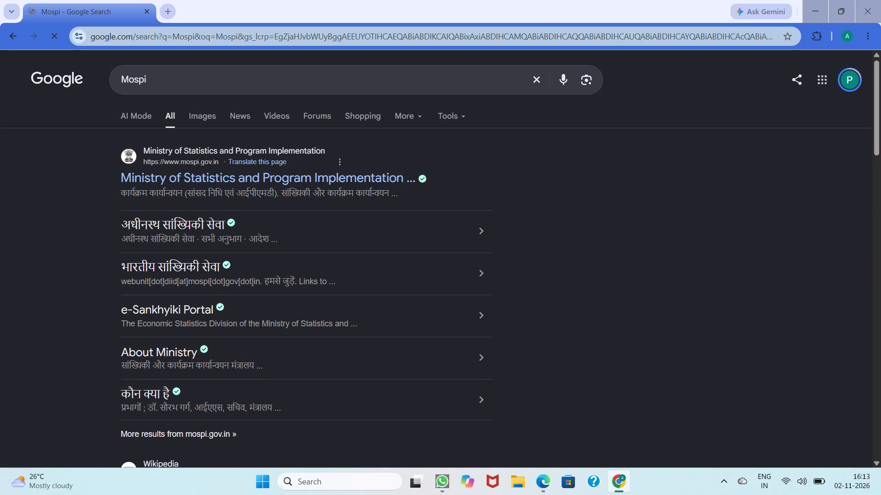
click(219, 174)
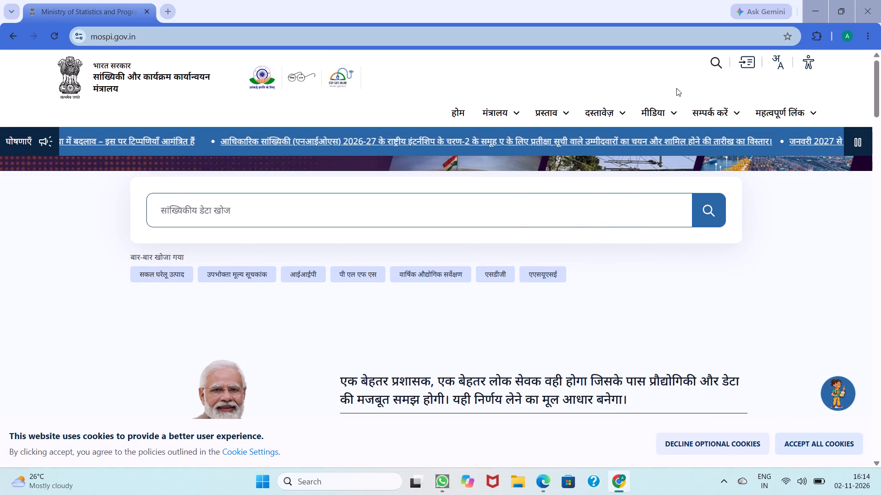
Switch the ministry website's language to English.
click(776, 60)
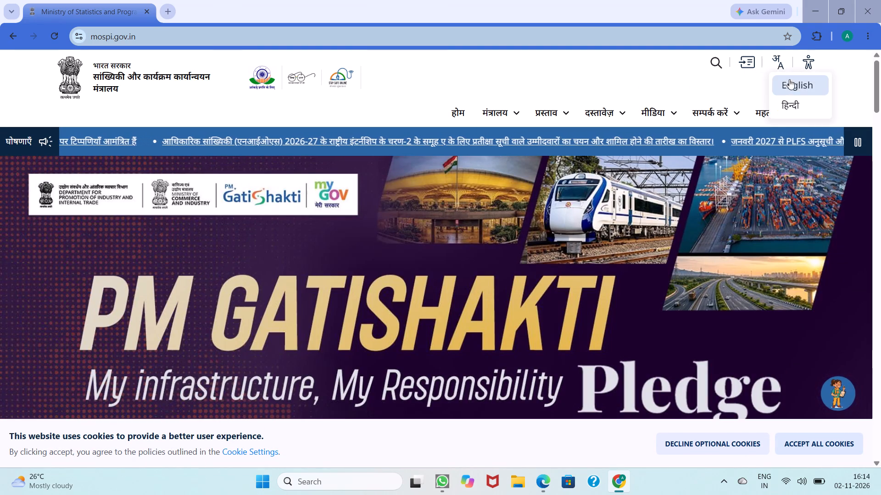
click(789, 88)
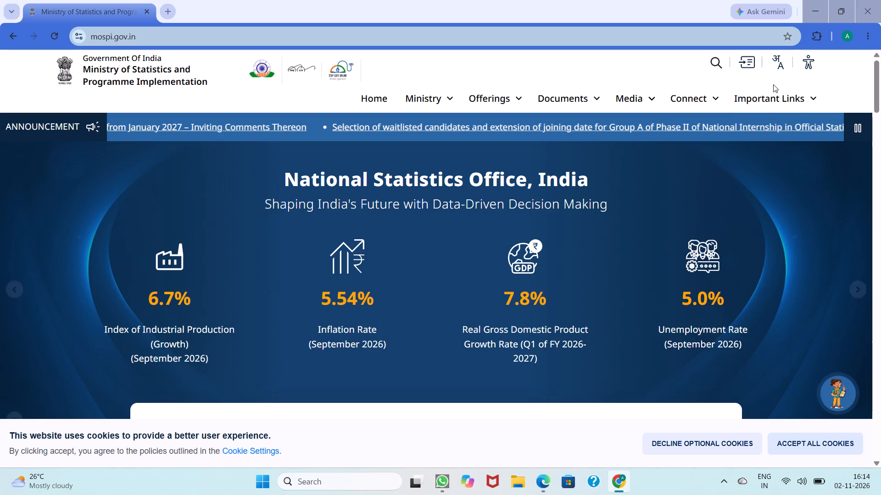
Find the Micro Data link on the ministry's home page and continue to the external microdata library.
scroll(401, 205, down, 1)
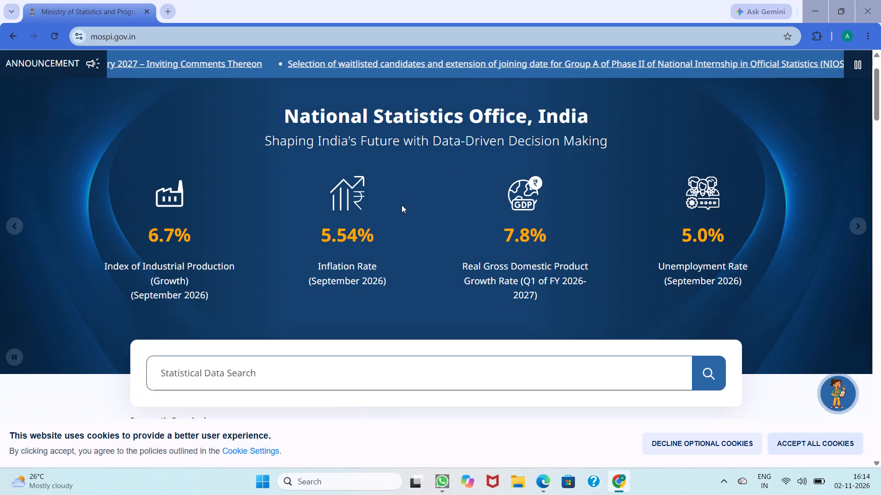
scroll(401, 205, down, 1)
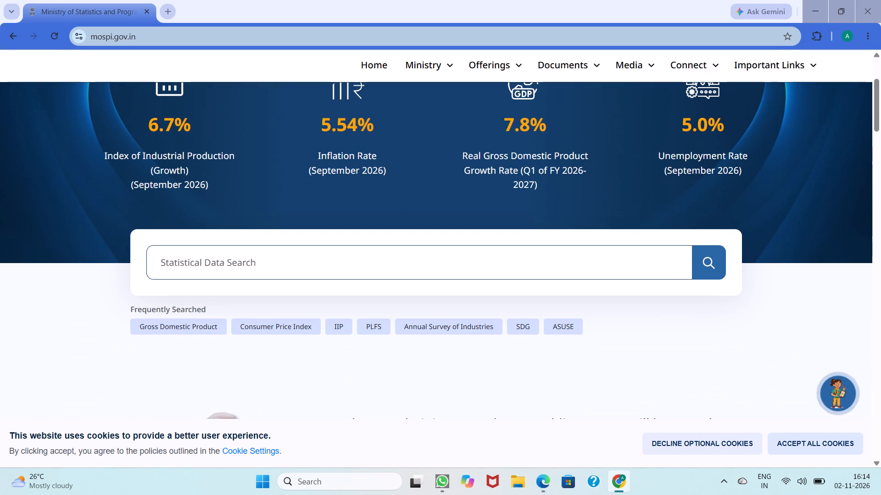
click(308, 271)
scroll(191, 340, down, 1)
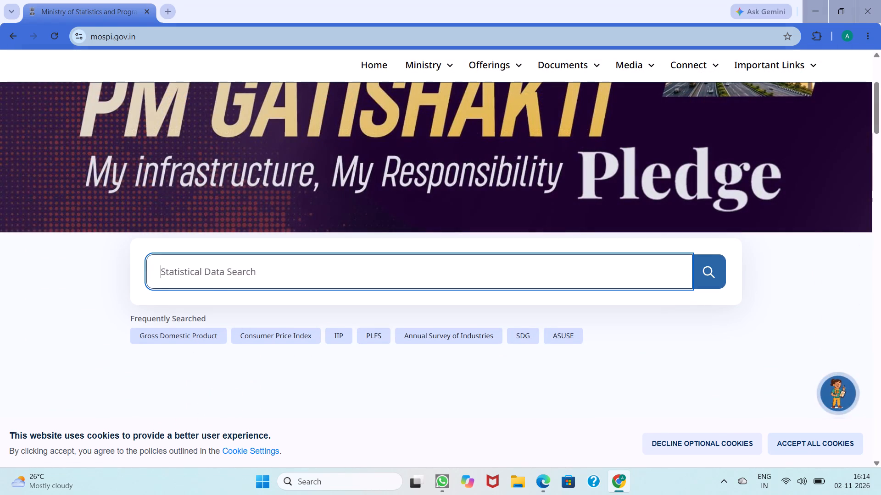
scroll(218, 380, down, 7)
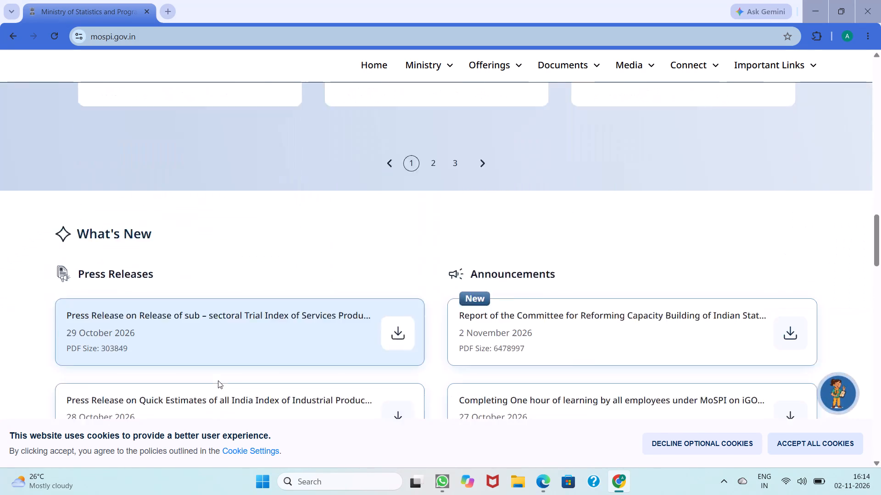
scroll(218, 380, down, 1)
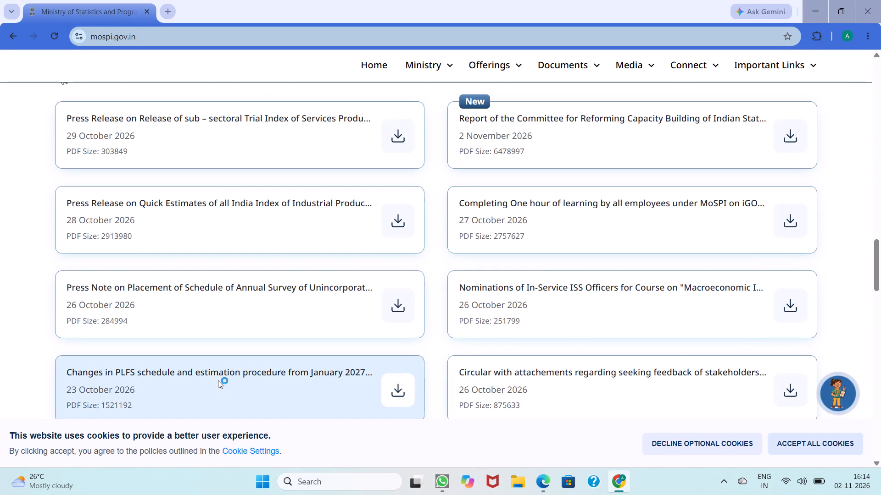
scroll(218, 380, down, 6)
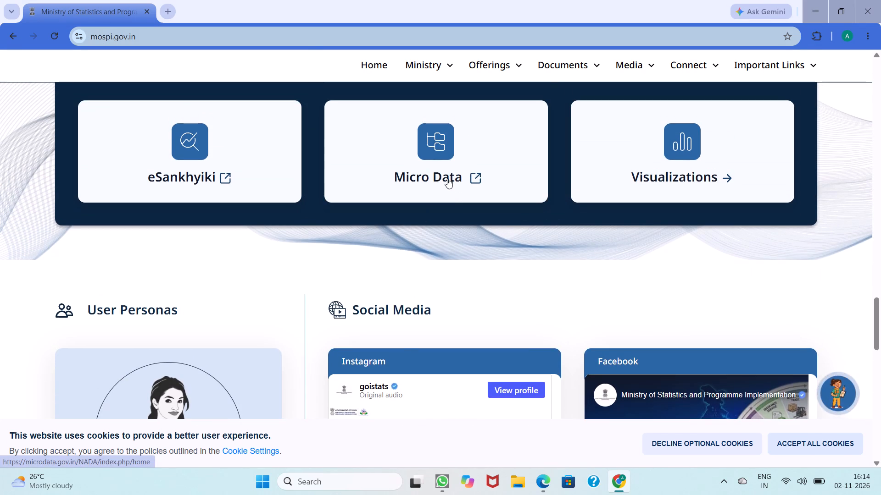
click(447, 178)
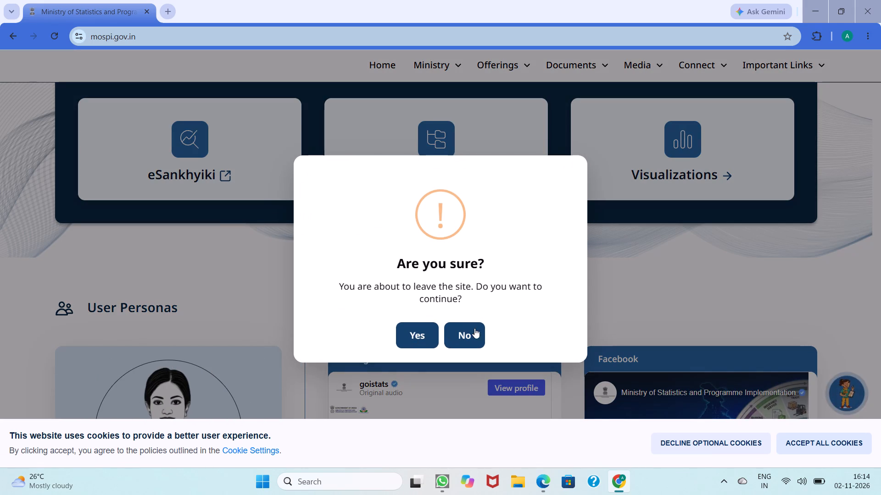
click(404, 334)
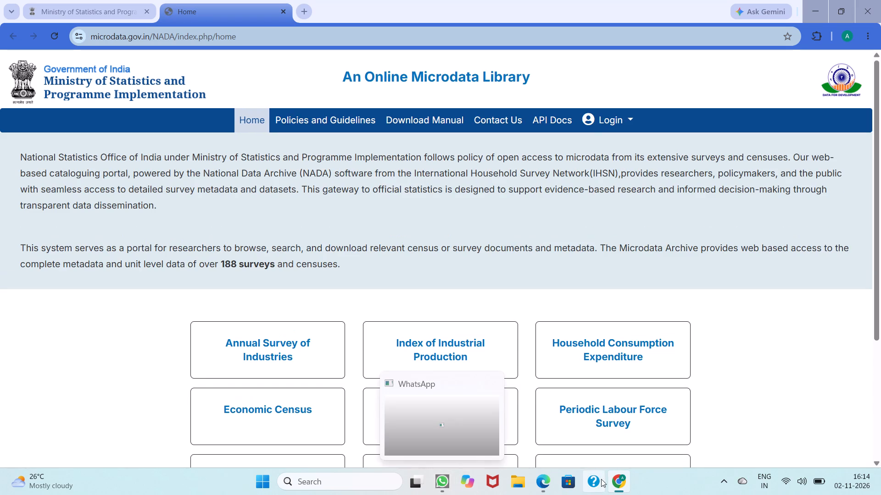
Launch Word and open the recent document TERM PAPER BANGLADESH from the Downloads folder.
click(342, 482)
text(wo)
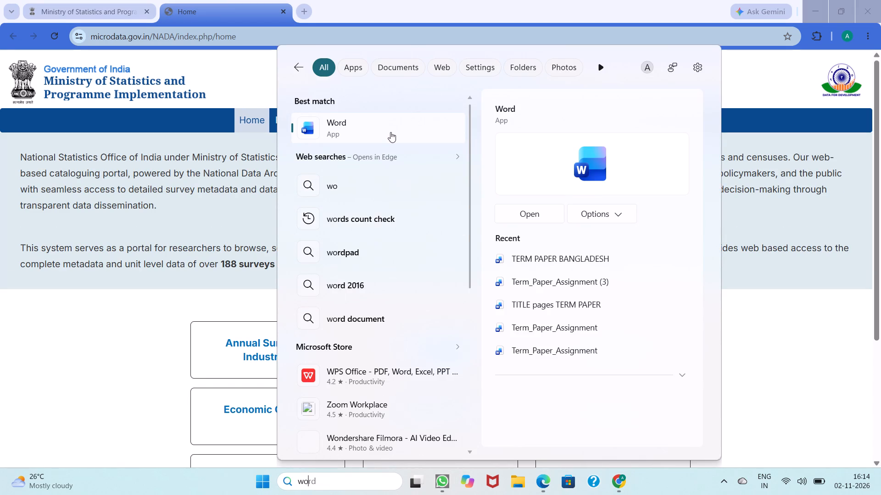
click(390, 132)
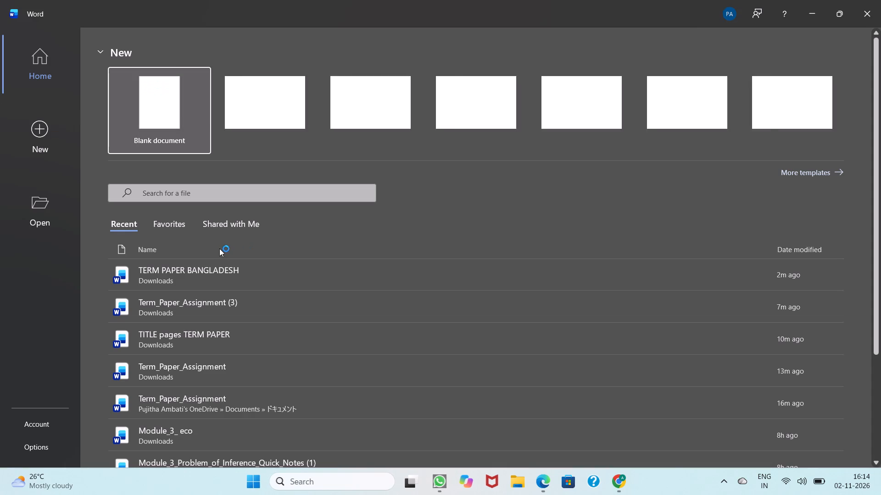
double_click(217, 280)
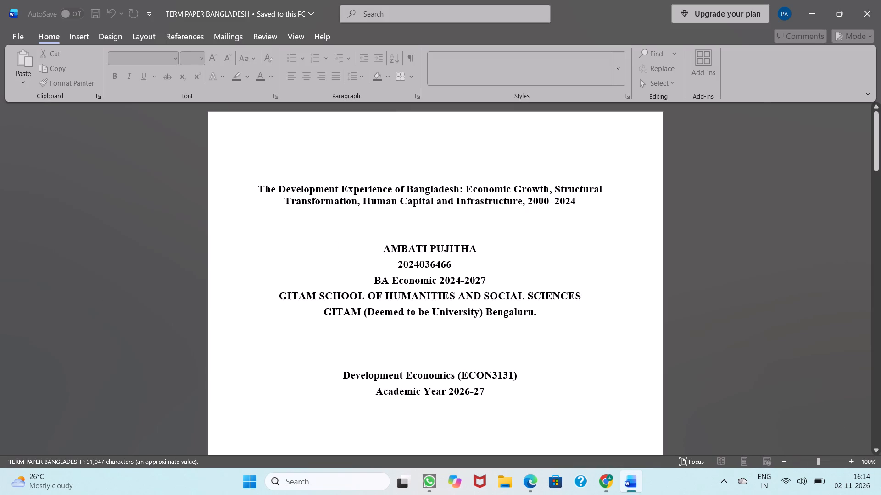
Skim the term paper's introduction, Table 2 of variables and section 4 charts, and return to the title page.
ctrl+scroll(290, 313, down, 2)
scroll(290, 313, down, 3)
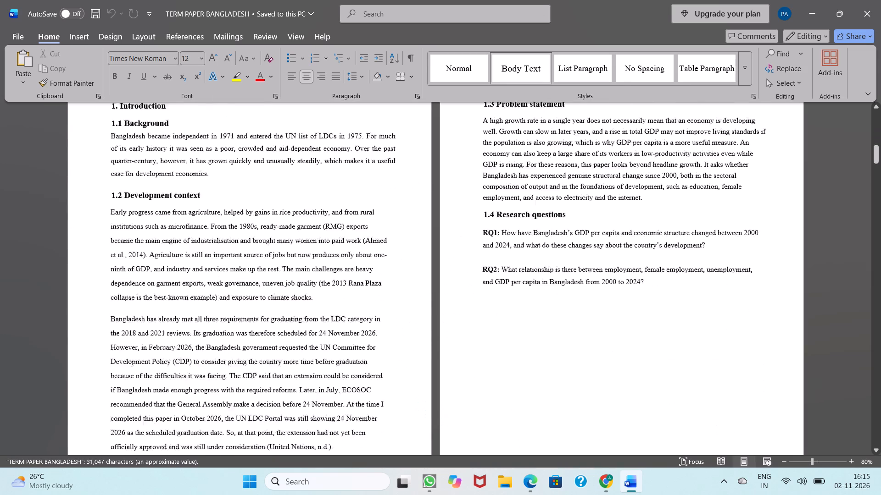
scroll(290, 313, down, 10)
scroll(290, 313, up, 1)
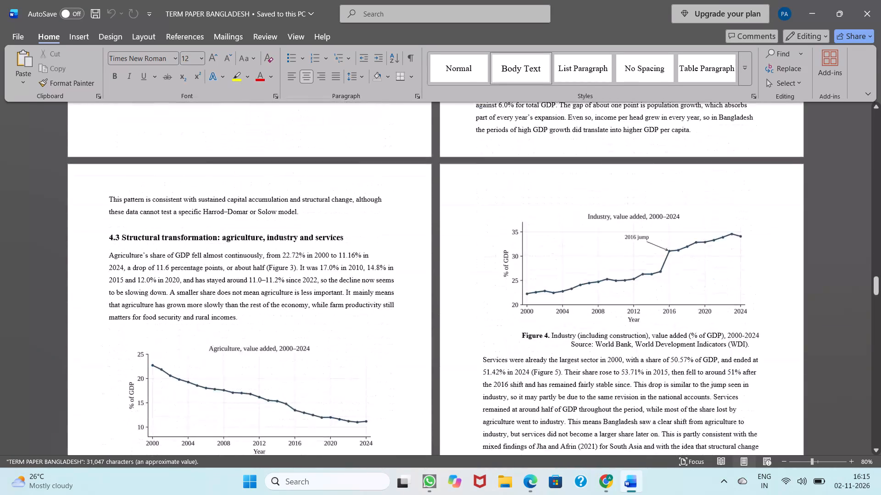
scroll(290, 313, up, 4)
scroll(391, 257, up, 1)
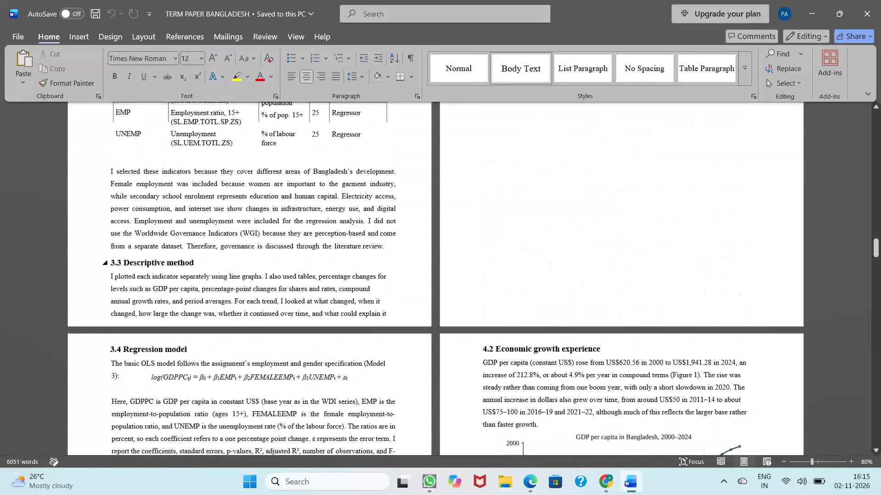
scroll(391, 257, up, 2)
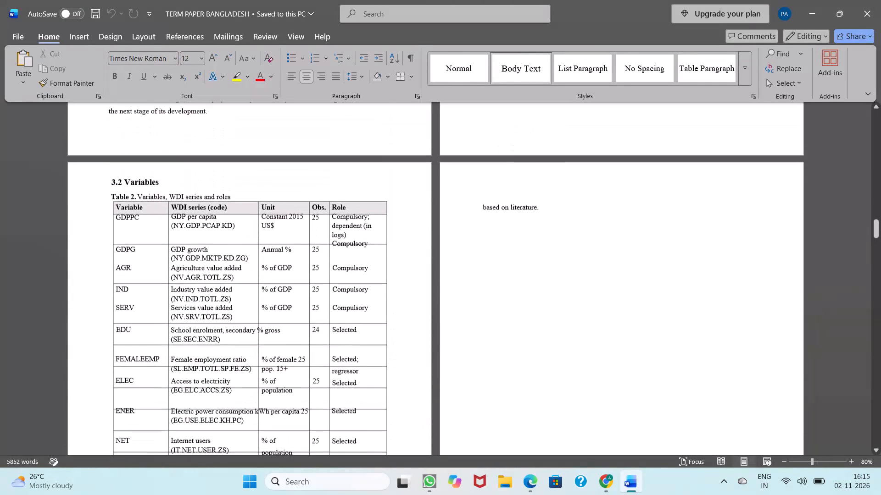
scroll(391, 257, up, 1)
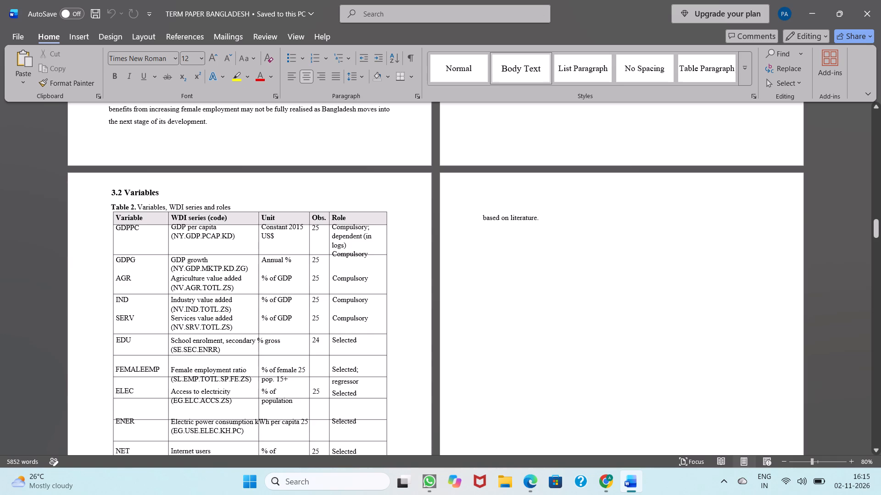
scroll(348, 286, up, 18)
ctrl+scroll(348, 286, up, 3)
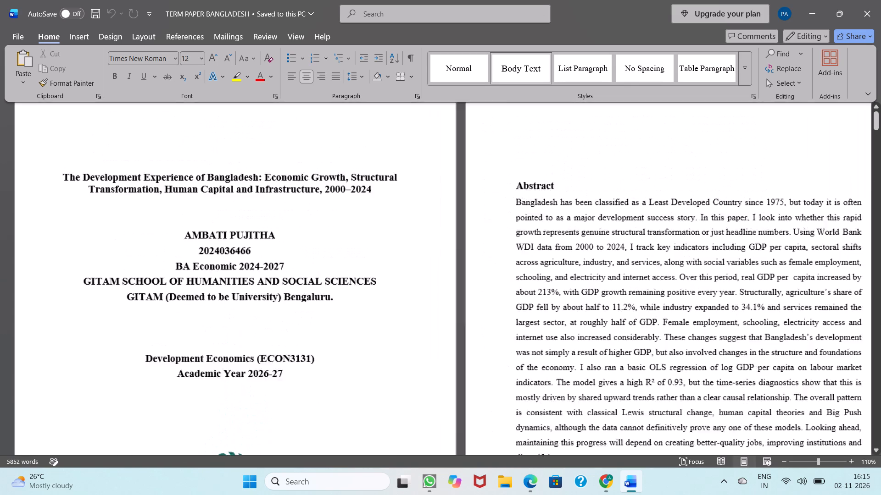
scroll(348, 286, down, 8)
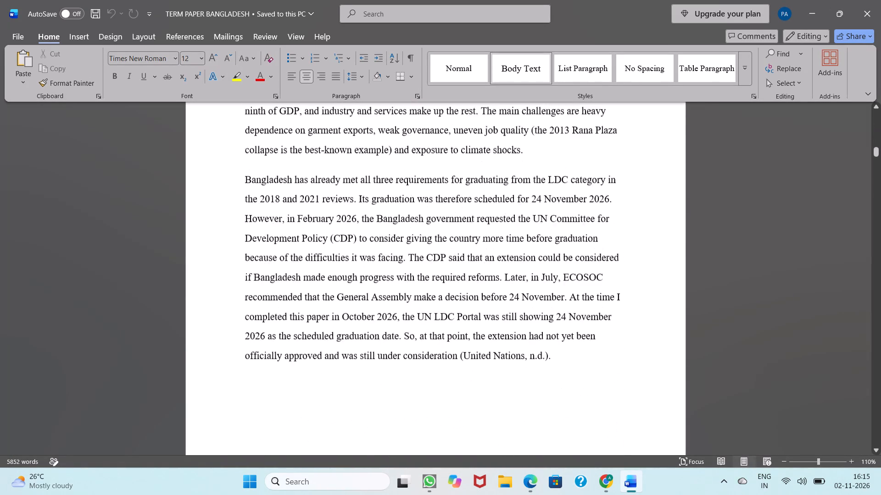
scroll(348, 286, down, 2)
scroll(348, 286, up, 1)
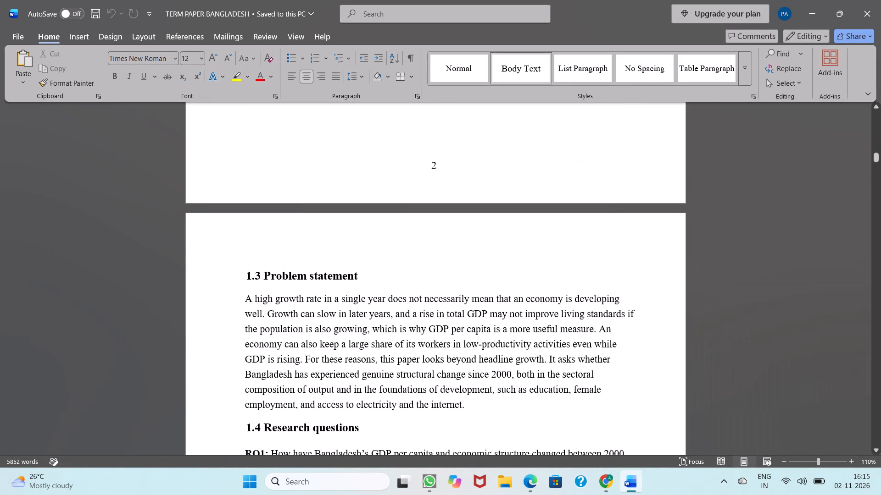
scroll(348, 286, down, 4)
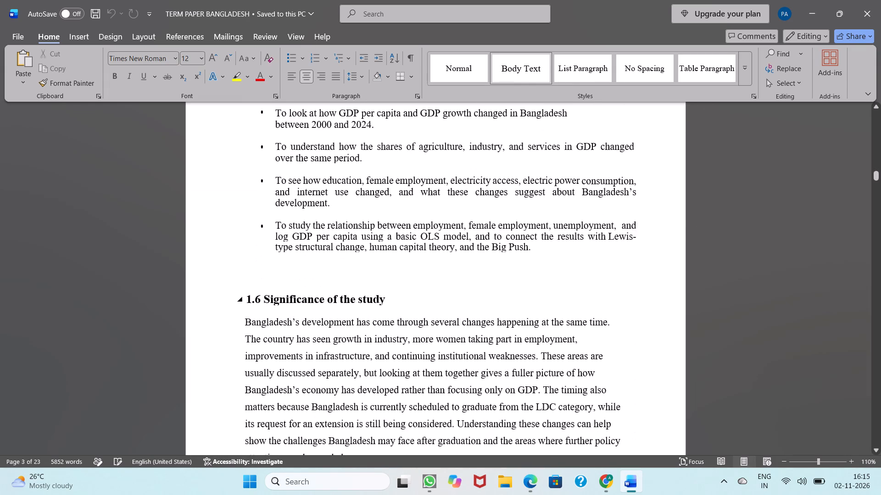
scroll(348, 286, up, 2)
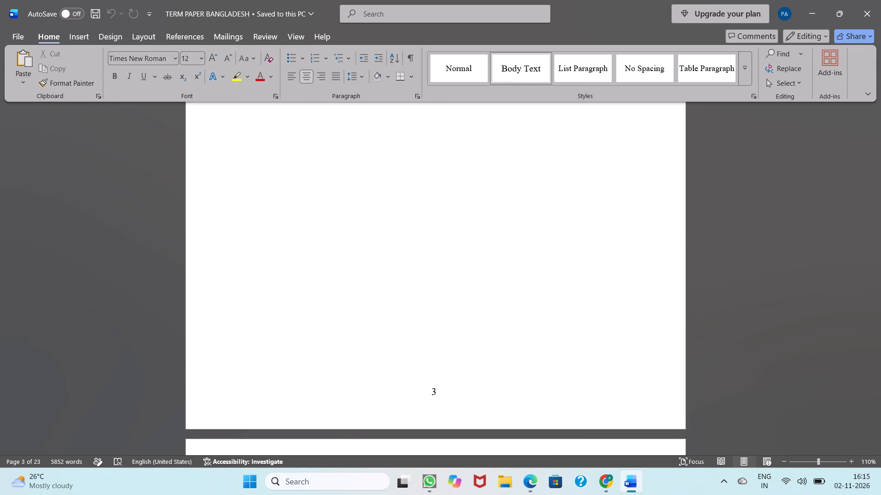
scroll(348, 286, up, 12)
scroll(348, 286, up, 9)
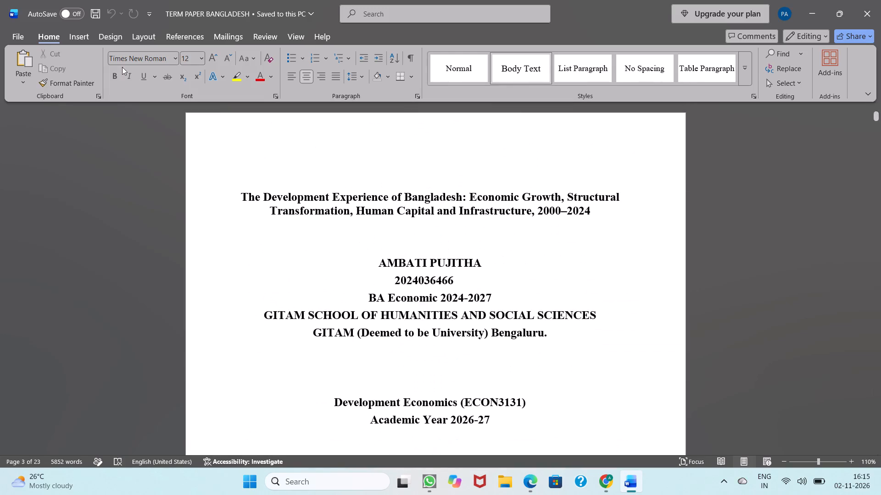
Turn on AutoSave for the term paper by uploading it to the personal OneDrive.
click(75, 12)
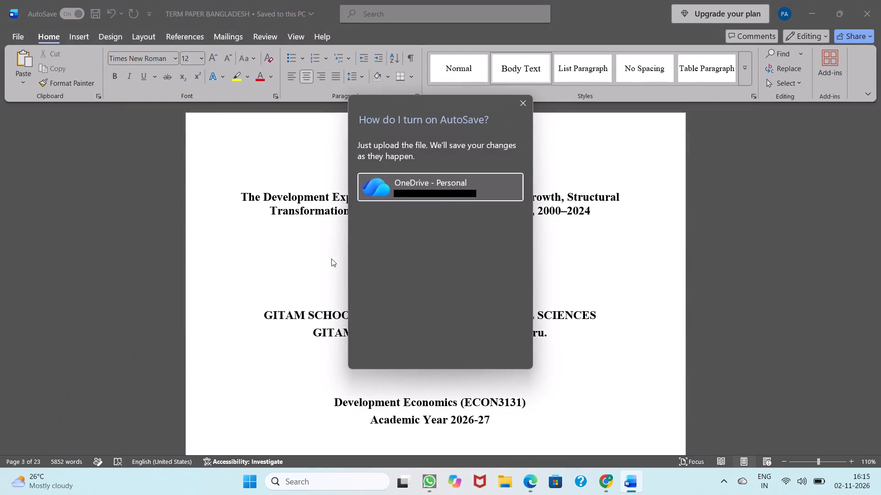
click(437, 191)
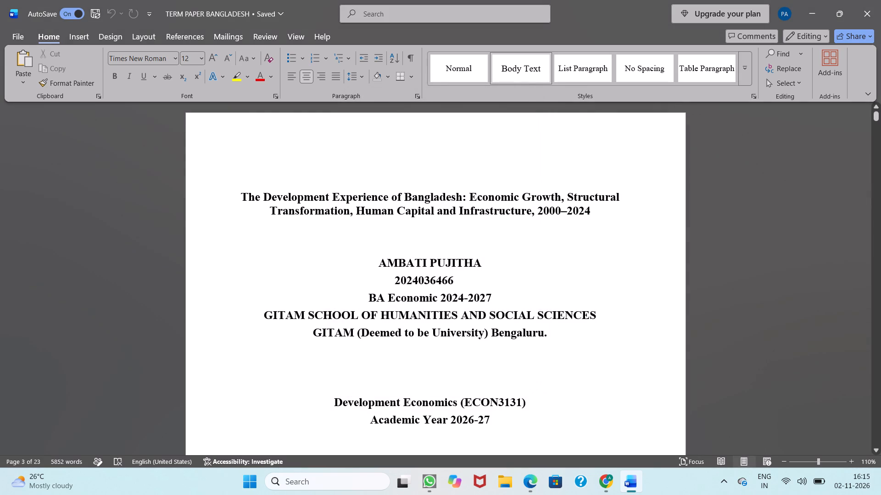
Look through the term paper's abstract and introduction as far as section 1.7, checking the section headings and page layout.
scroll(440, 232, down, 4)
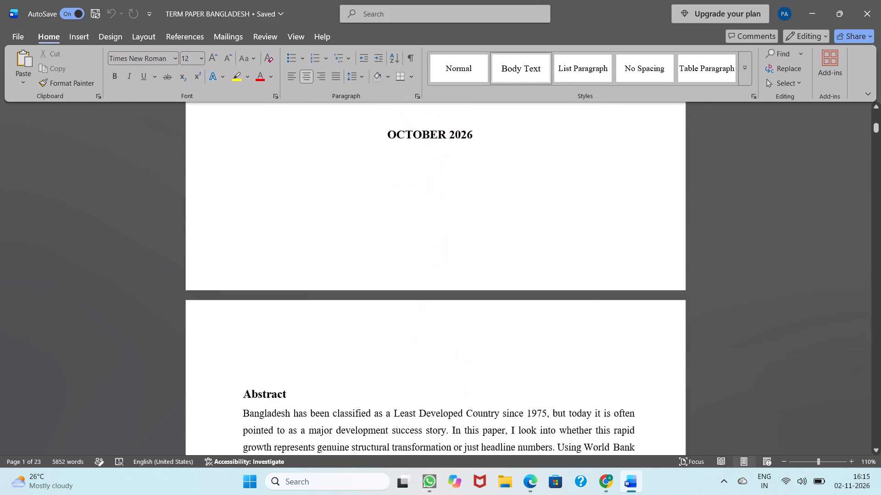
scroll(440, 232, down, 6)
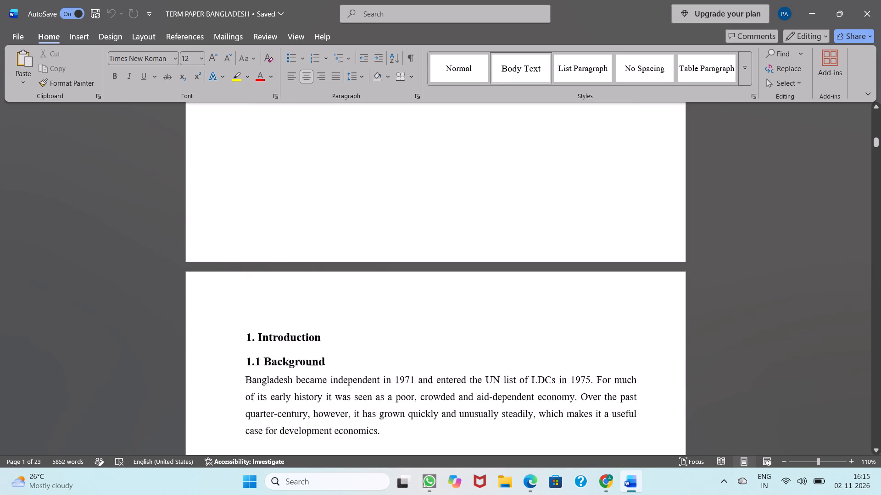
scroll(440, 232, down, 5)
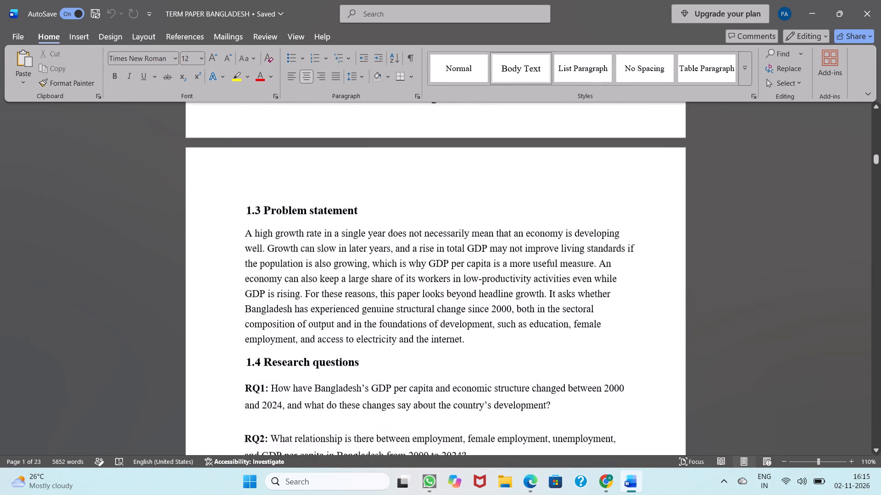
scroll(440, 232, down, 3)
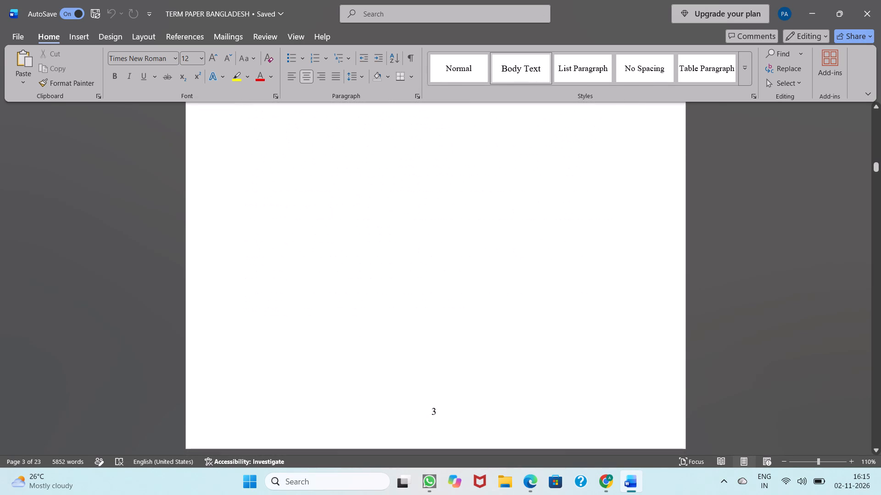
scroll(440, 232, up, 2)
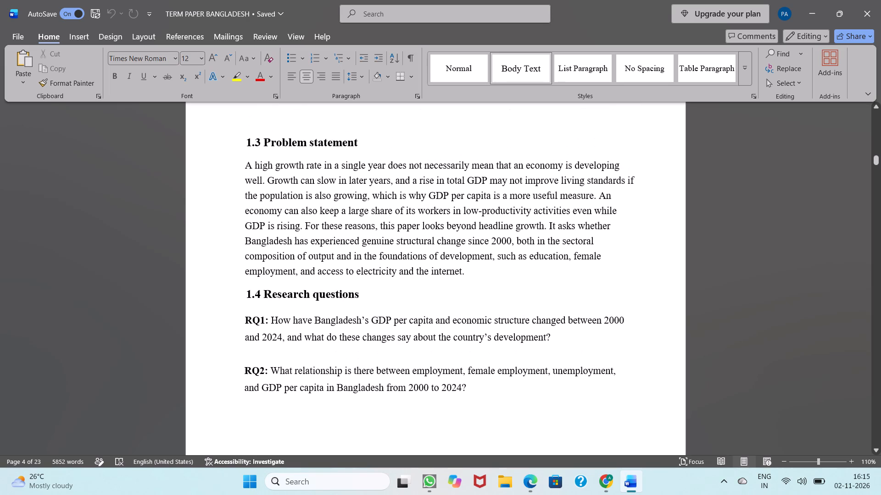
scroll(440, 232, down, 6)
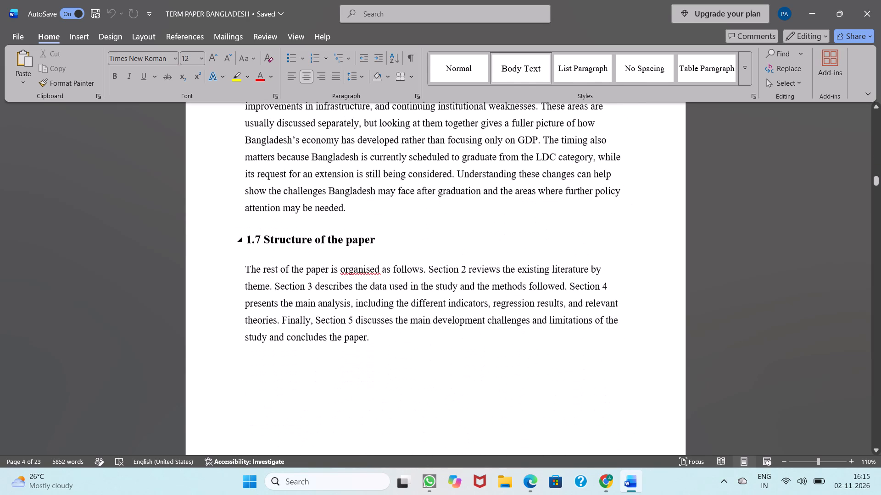
scroll(440, 232, down, 2)
scroll(440, 232, up, 5)
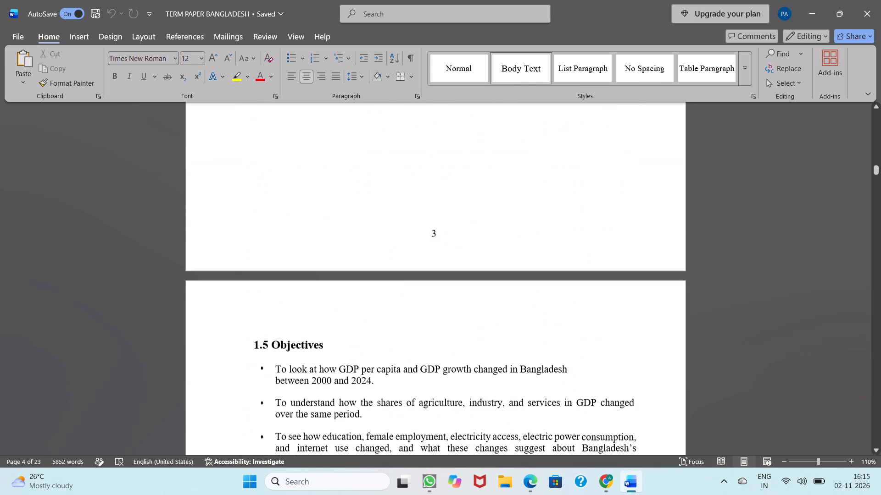
scroll(440, 232, up, 3)
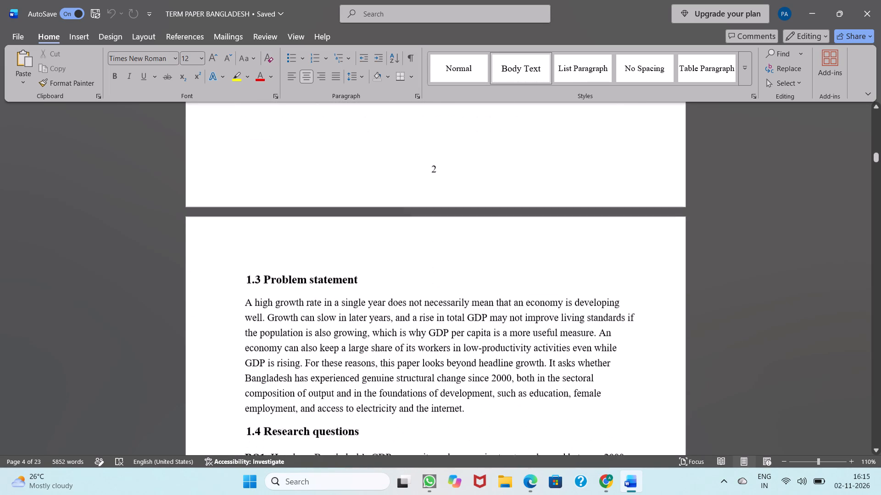
Remove the automatic number 1.5 from the Objectives heading on the page after the research questions.
scroll(440, 232, down, 3)
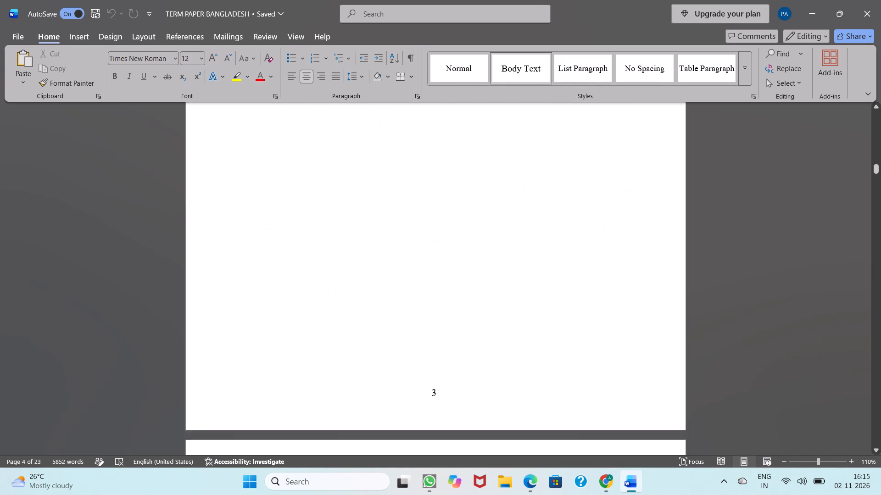
scroll(440, 232, down, 1)
click(252, 295)
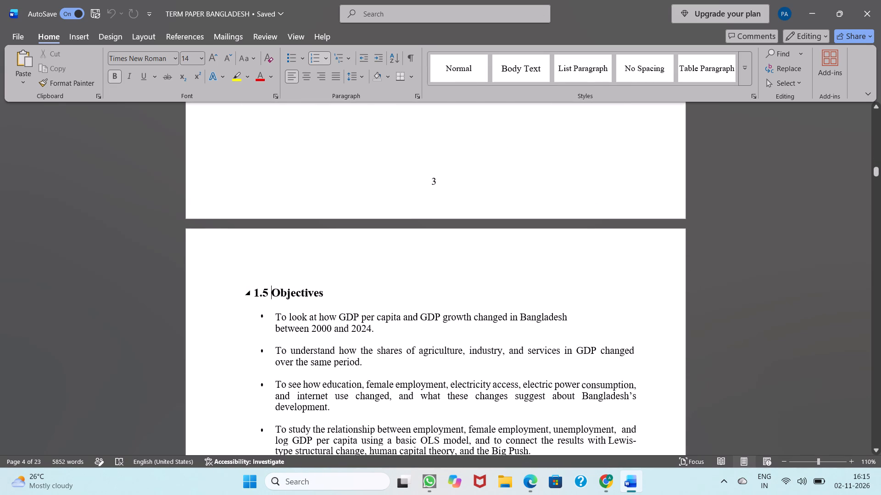
click(254, 294)
key(BackSpace)
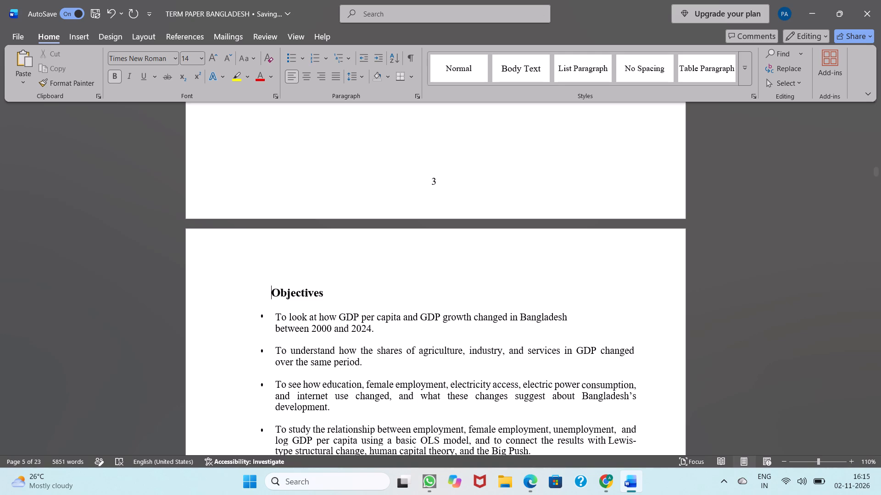
Close the term paper in Word and the Chrome window with the microdata library.
scroll(254, 294, up, 11)
click(866, 0)
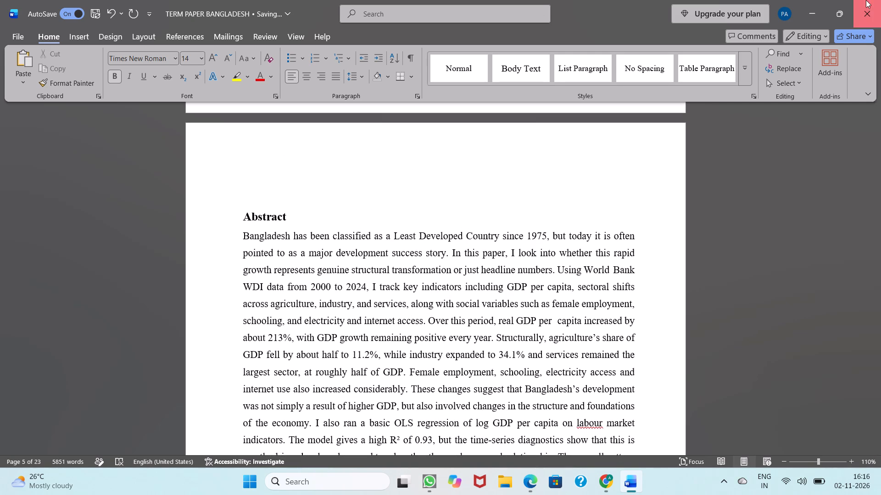
click(866, 0)
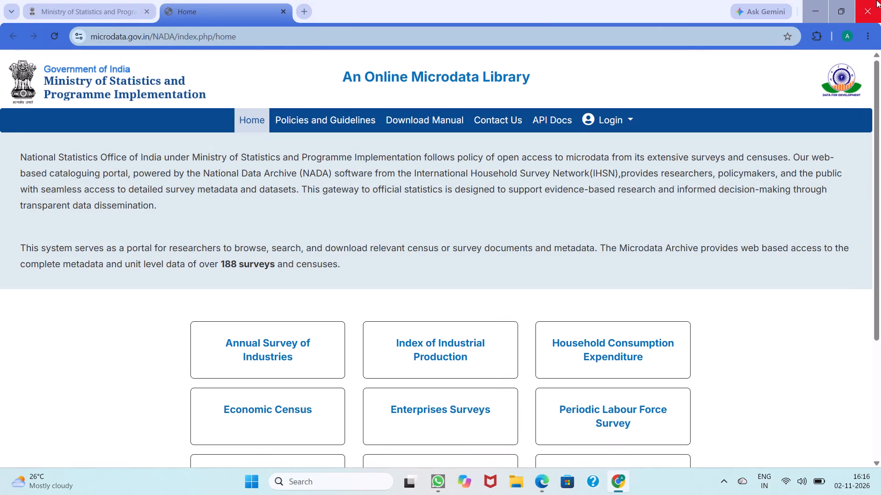
click(880, 7)
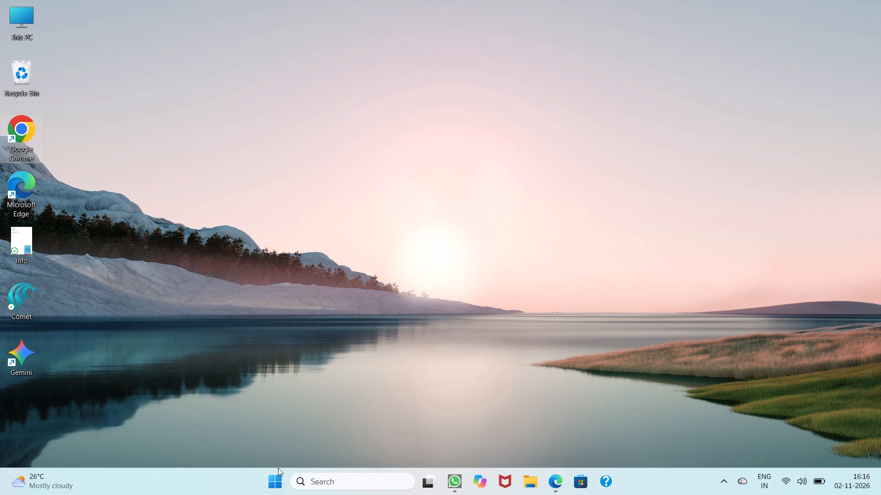
Shut down the computer.
click(276, 473)
click(520, 445)
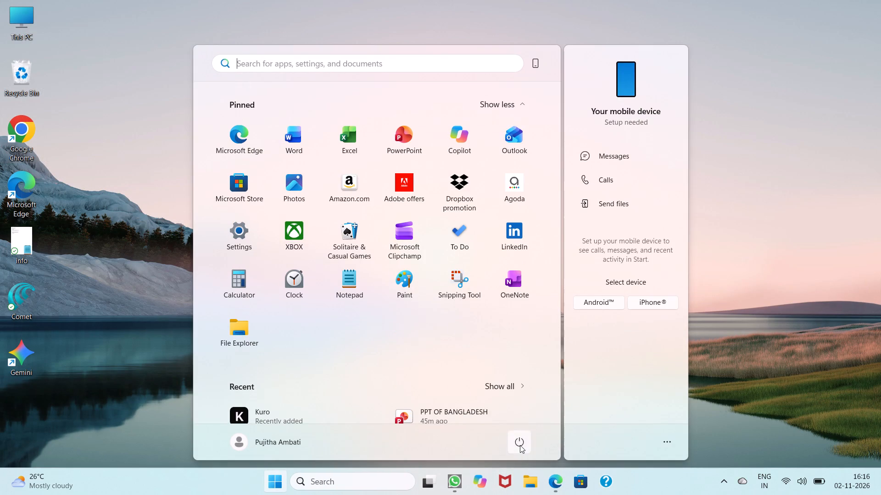
click(526, 403)
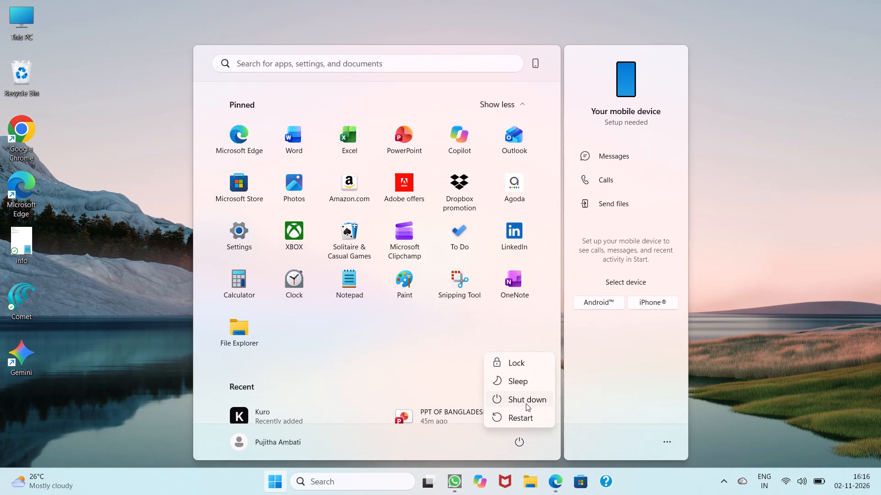